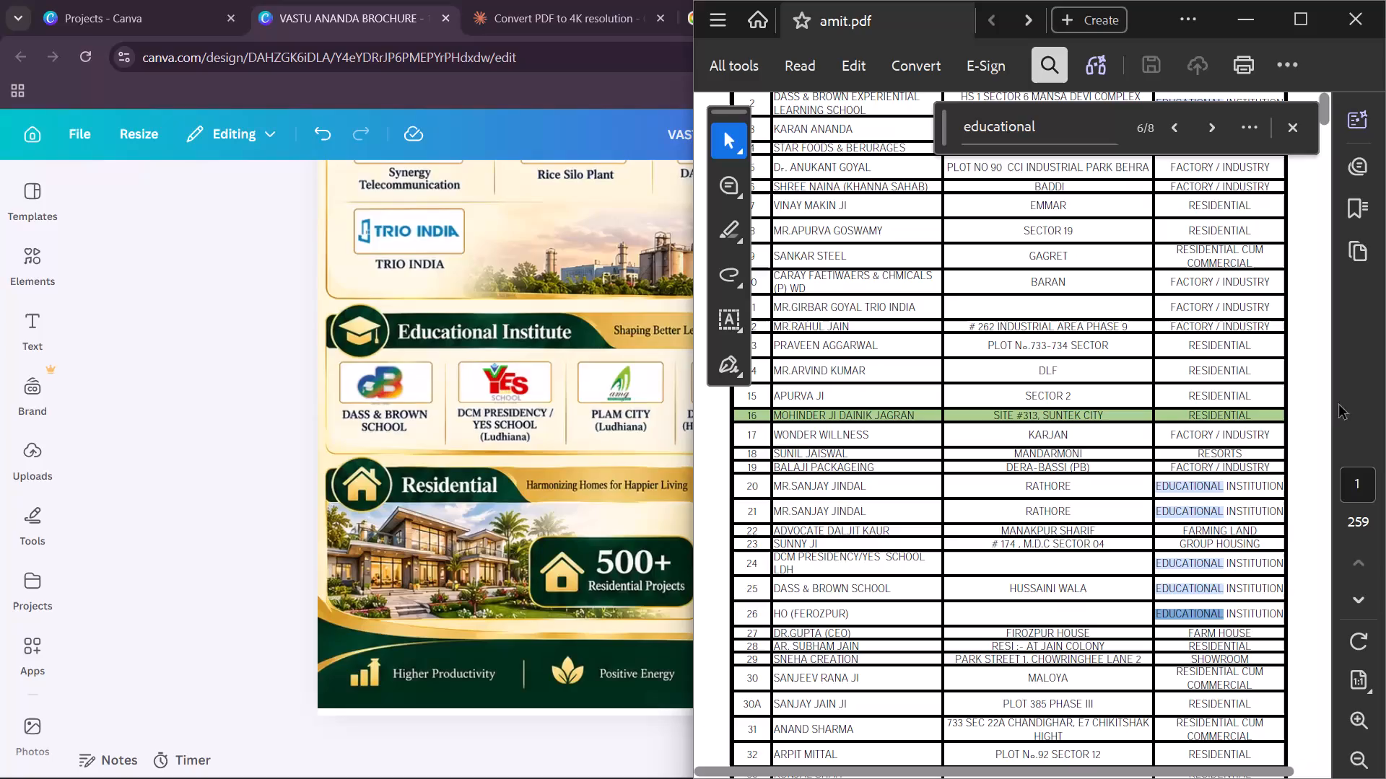
Go through the remaining matches for "educational" in the client list amit.pdf.
{"action": "left_click", "coordinate": [1211, 128]}
{"action": "left_click", "coordinate": [1211, 128]}
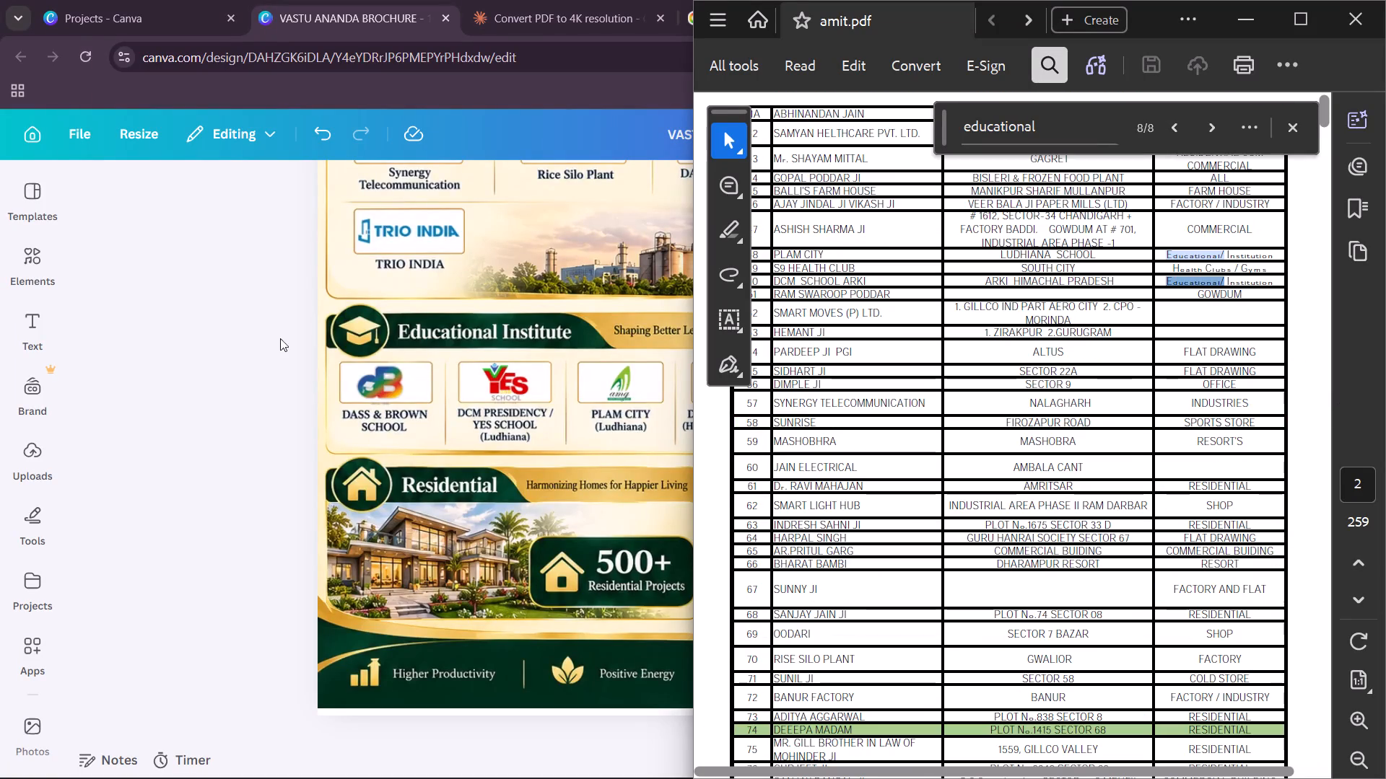
Switch to the Canva brochure and place a square shape over the Health Club section on page 4.
{"action": "left_click", "coordinate": [253, 340]}
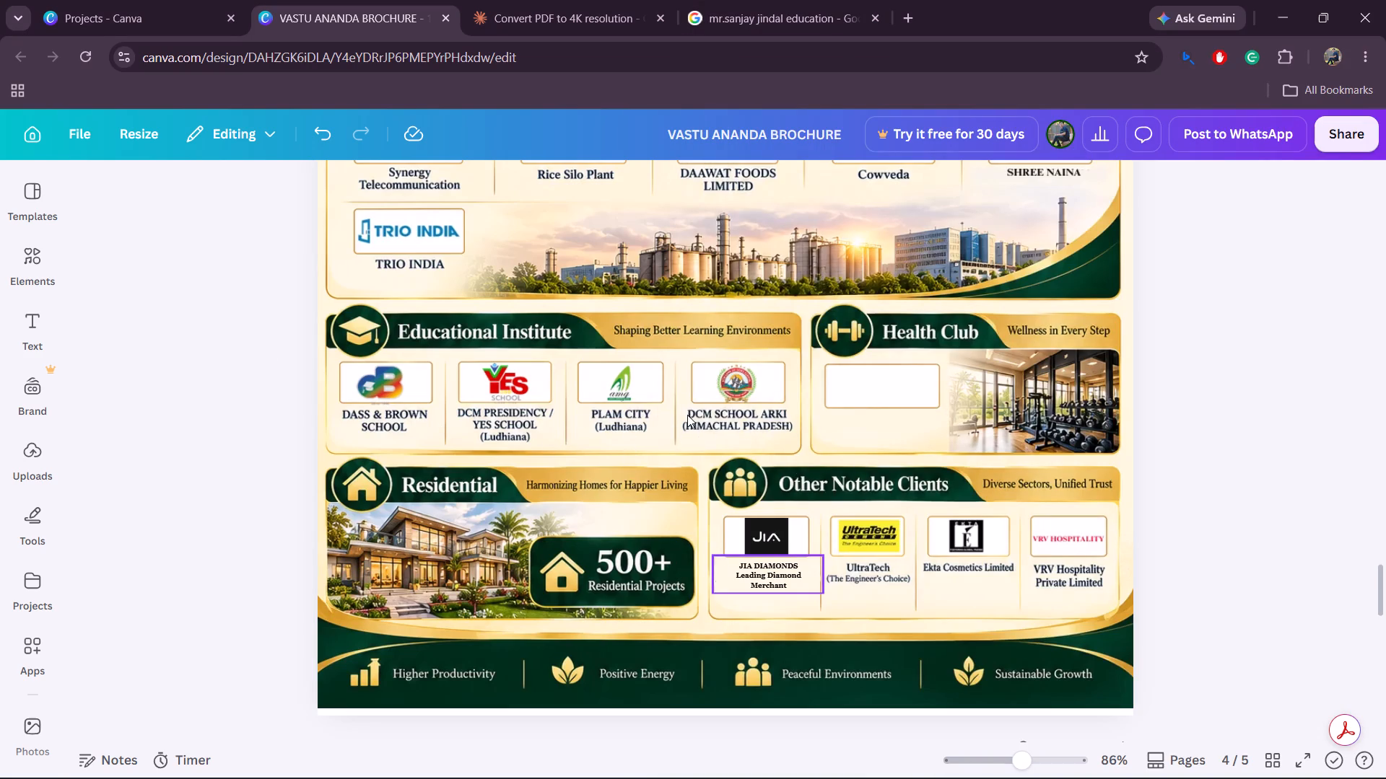
{"action": "scroll", "coordinate": [874, 449], "scroll_direction": "up", "scroll_amount": 1}
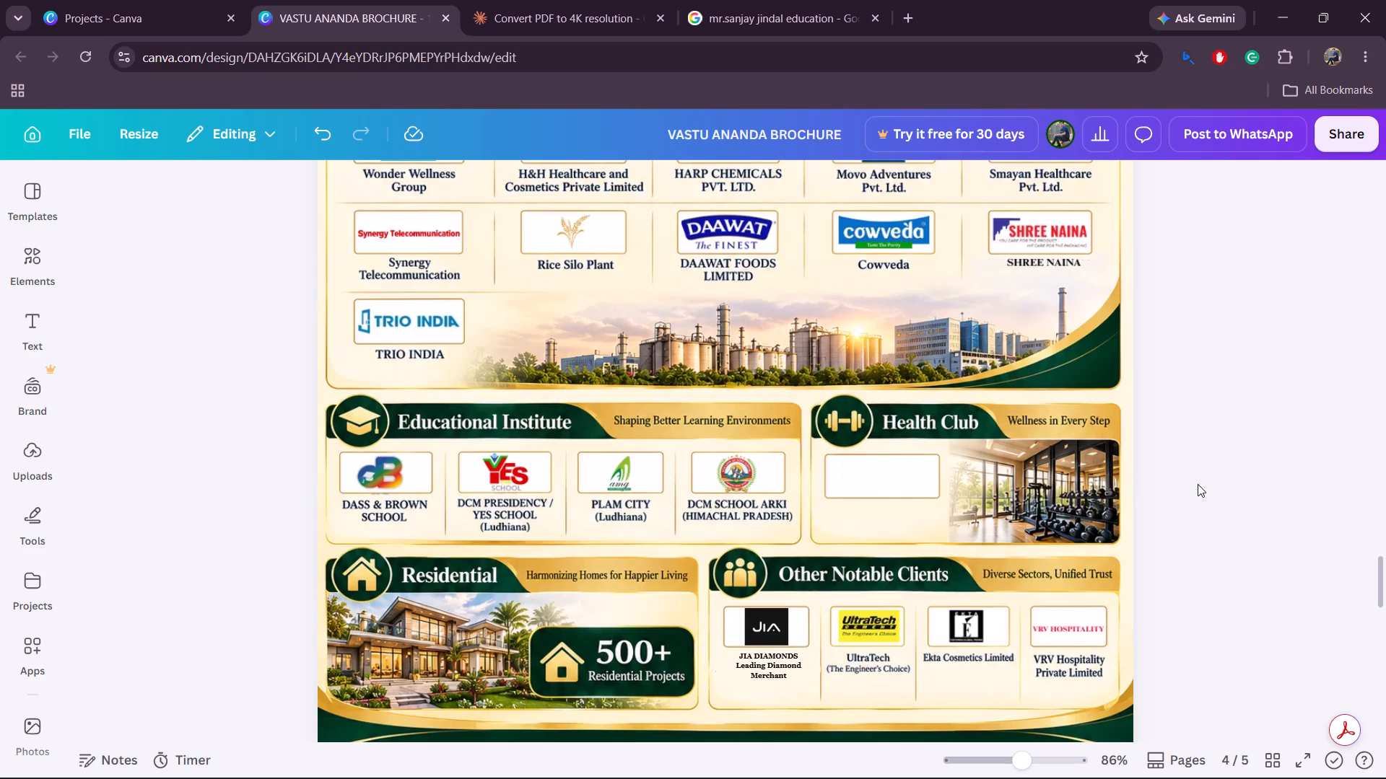
{"action": "scroll", "coordinate": [1198, 484], "scroll_direction": "up", "scroll_amount": 1}
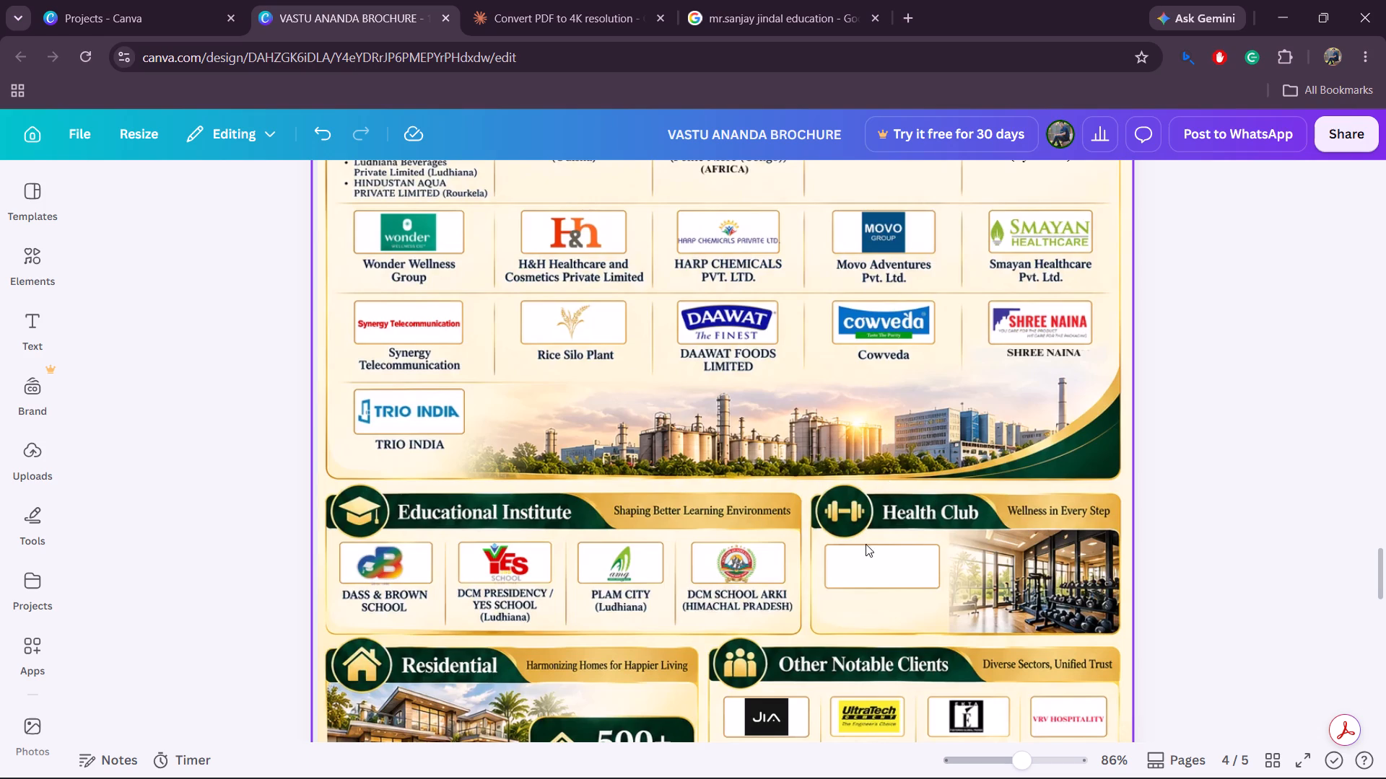
{"action": "scroll", "coordinate": [788, 582], "scroll_direction": "down", "scroll_amount": 2}
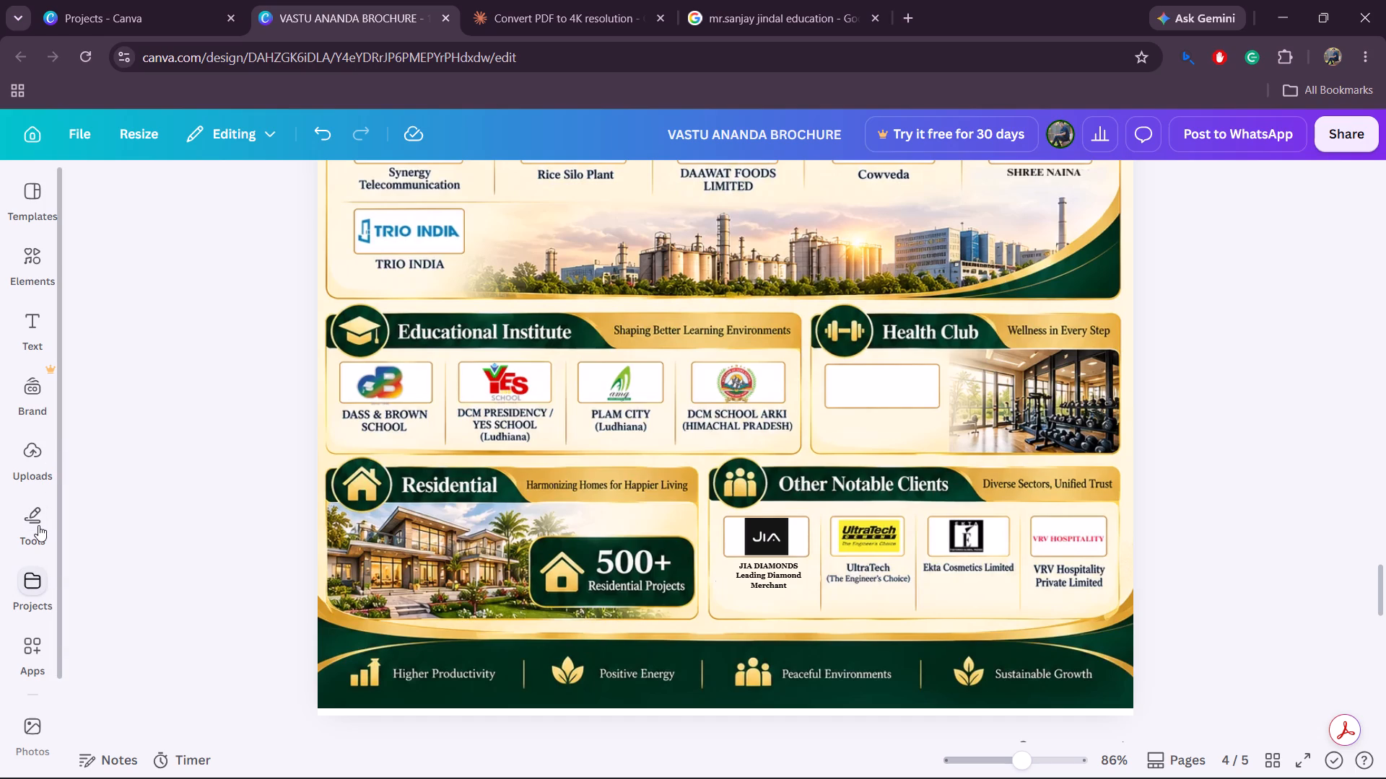
{"action": "left_click", "coordinate": [30, 447]}
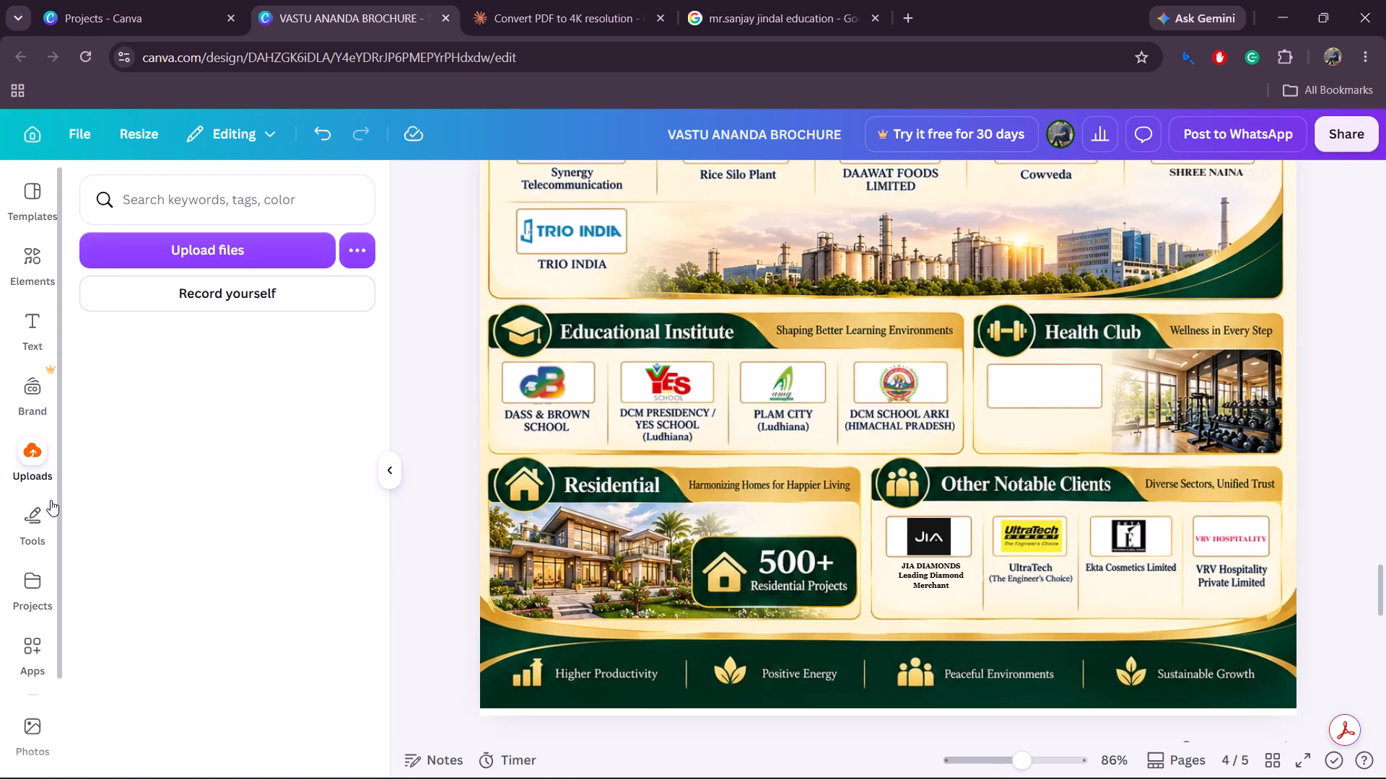
{"action": "left_click", "coordinate": [36, 516]}
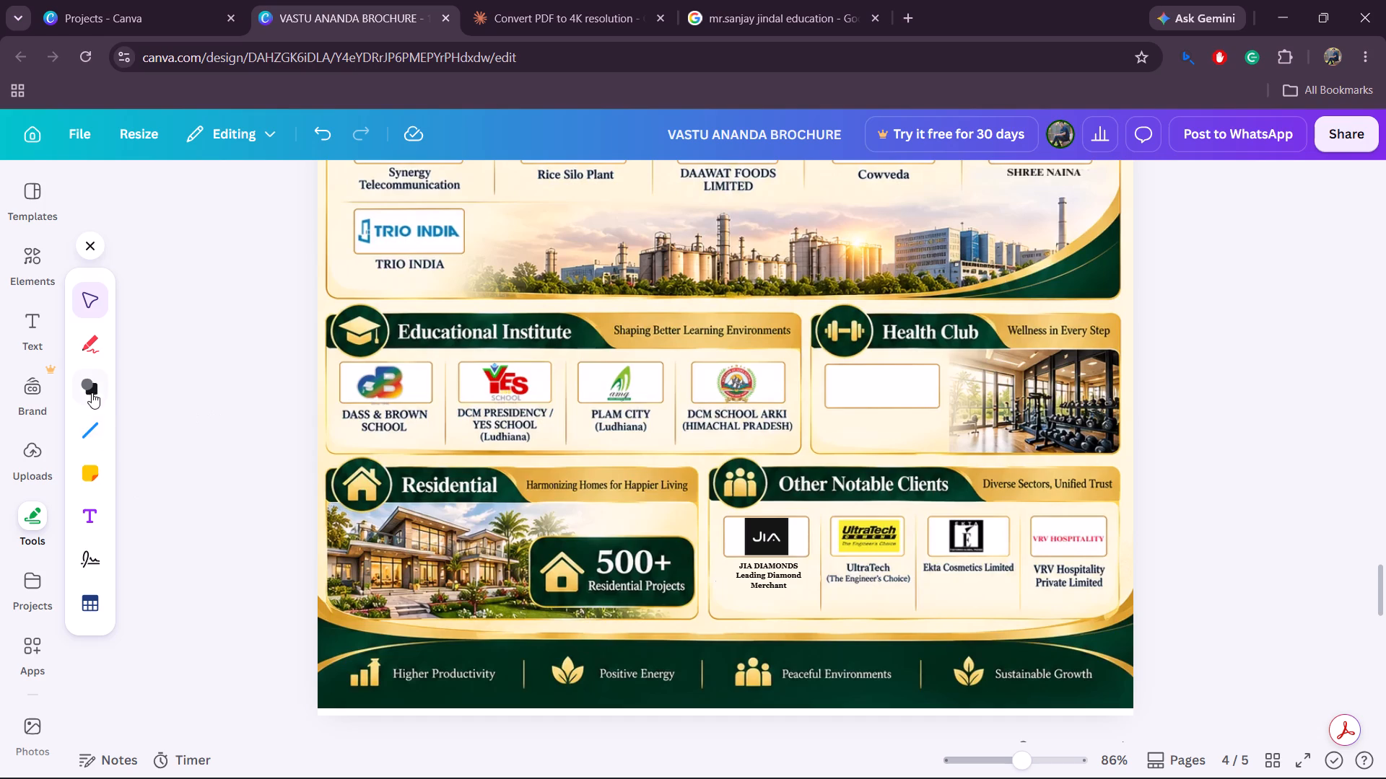
{"action": "left_click", "coordinate": [91, 389]}
{"action": "left_click", "coordinate": [139, 282]}
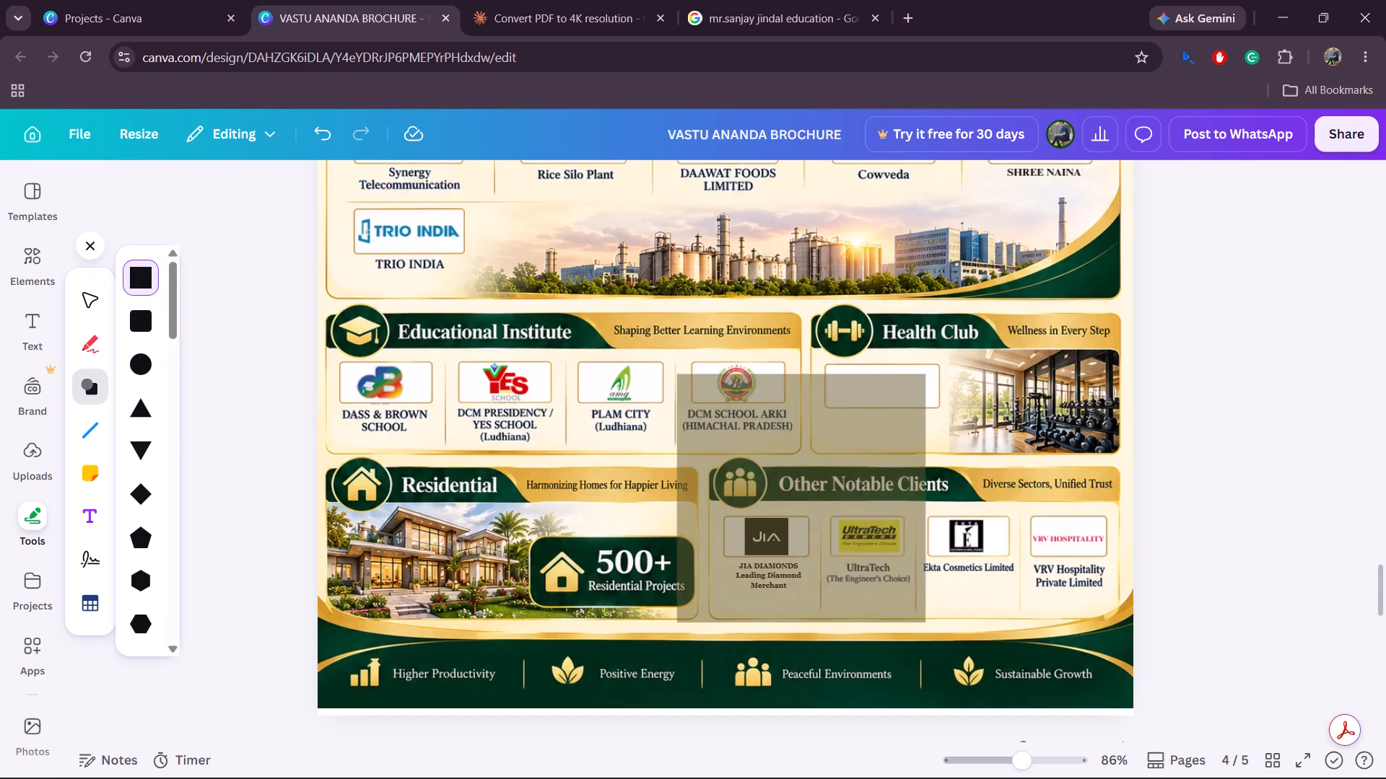
{"action": "left_click", "coordinate": [812, 310]}
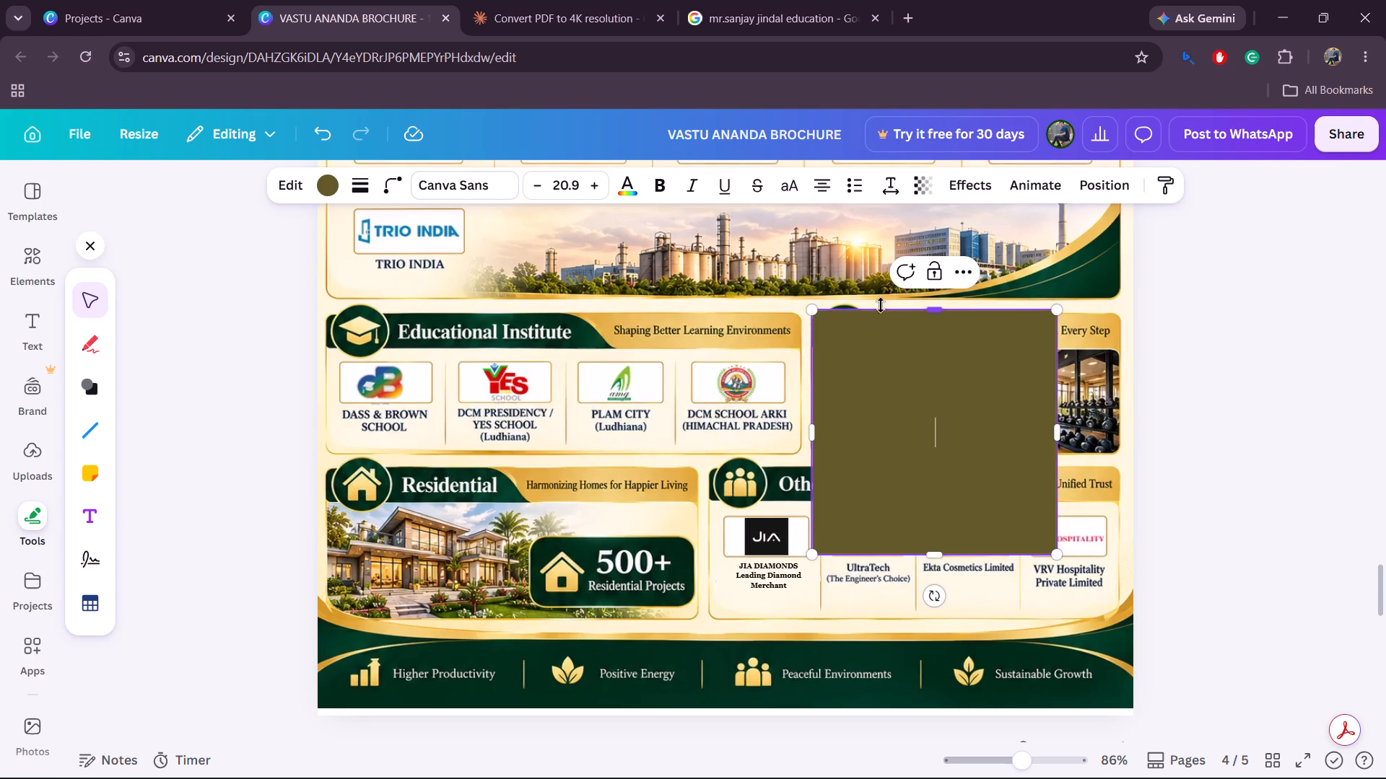
Open the fill colour options for the square over the Health Club section.
{"action": "left_click", "coordinate": [321, 183]}
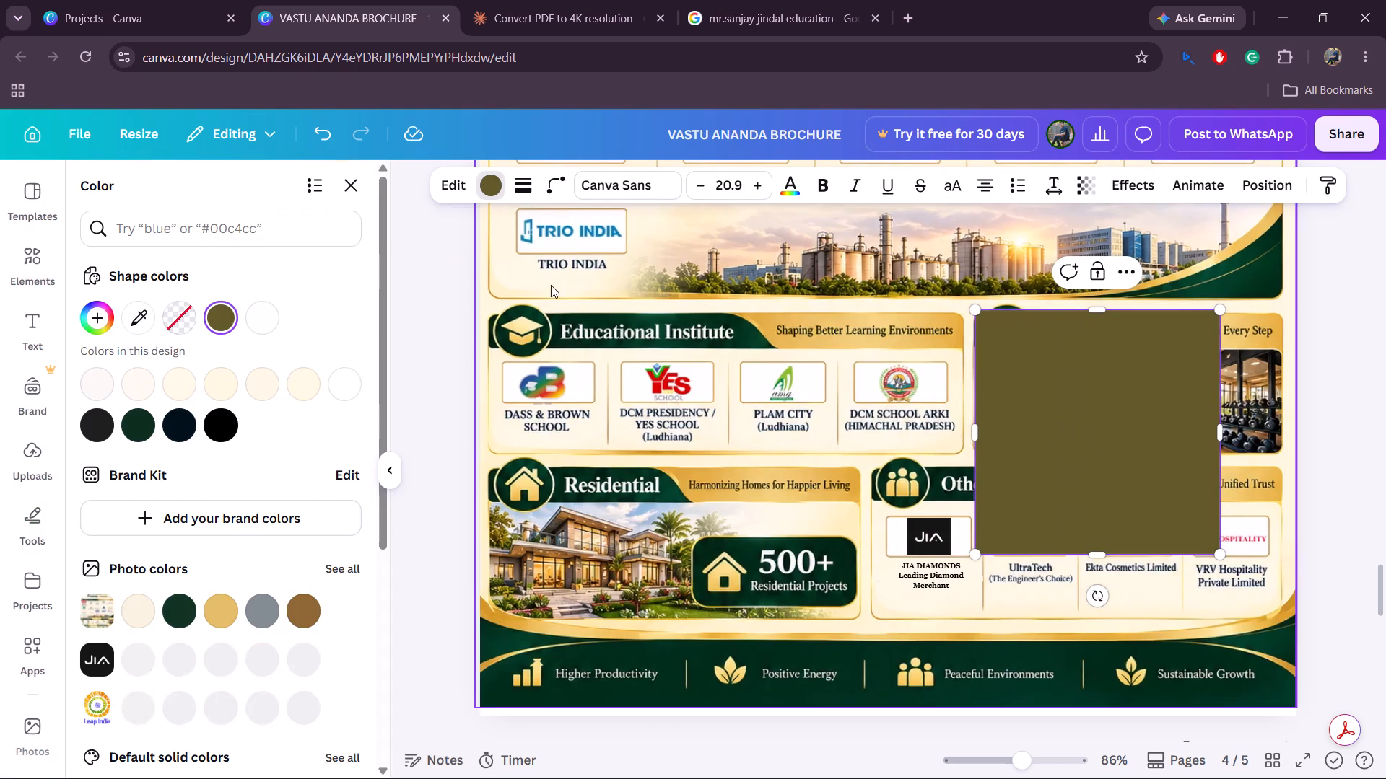
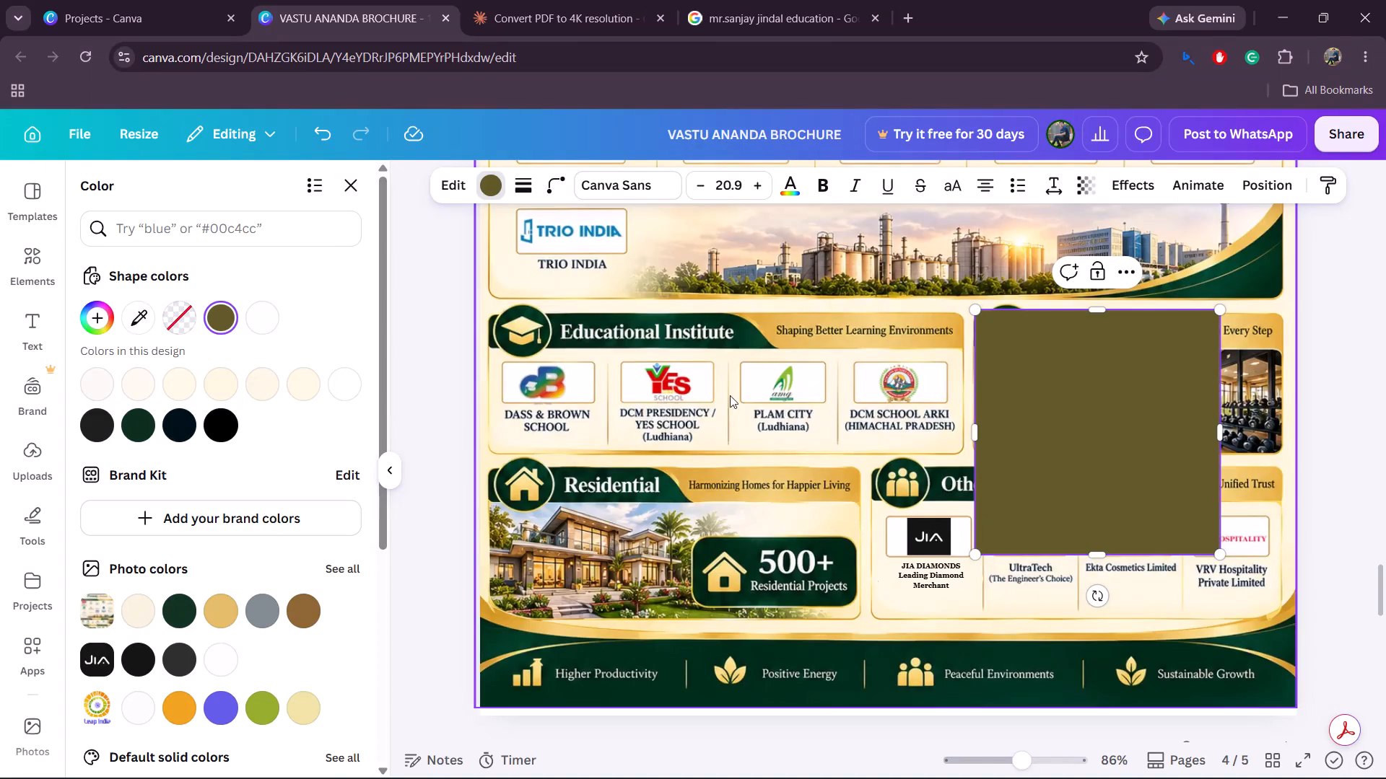
Fill the square over the Health Club section with the cream colour sampled from the page background beside it.
{"action": "left_click", "coordinate": [495, 180]}
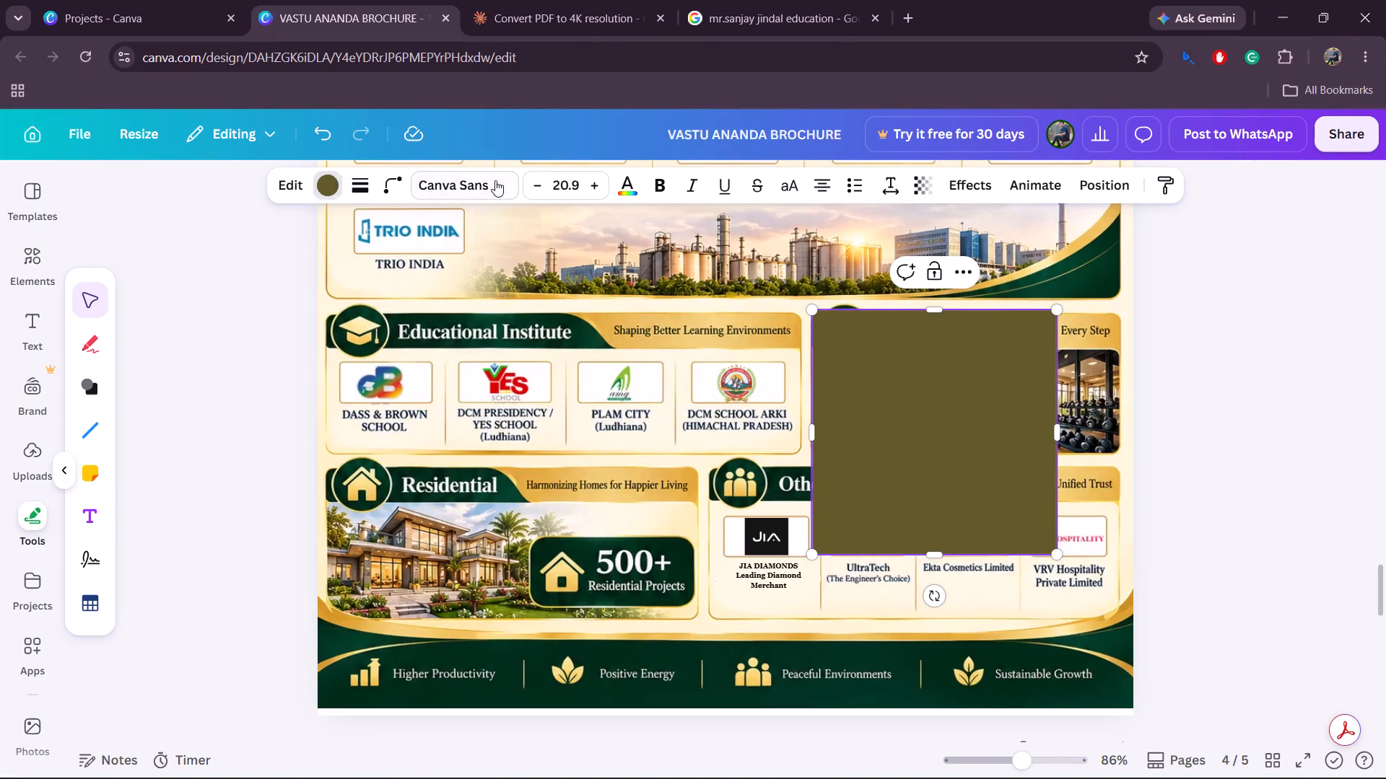
{"action": "left_click", "coordinate": [336, 186]}
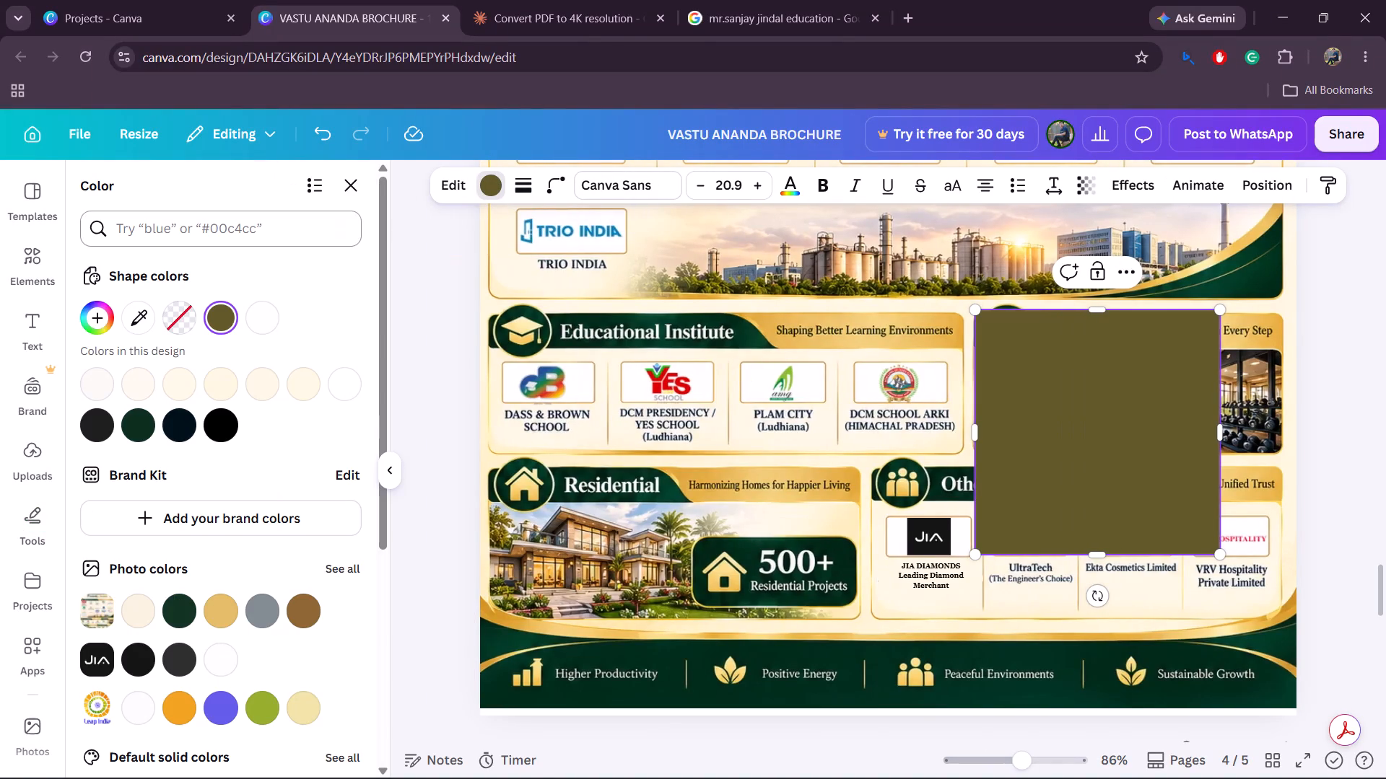
{"action": "left_click", "coordinate": [135, 313]}
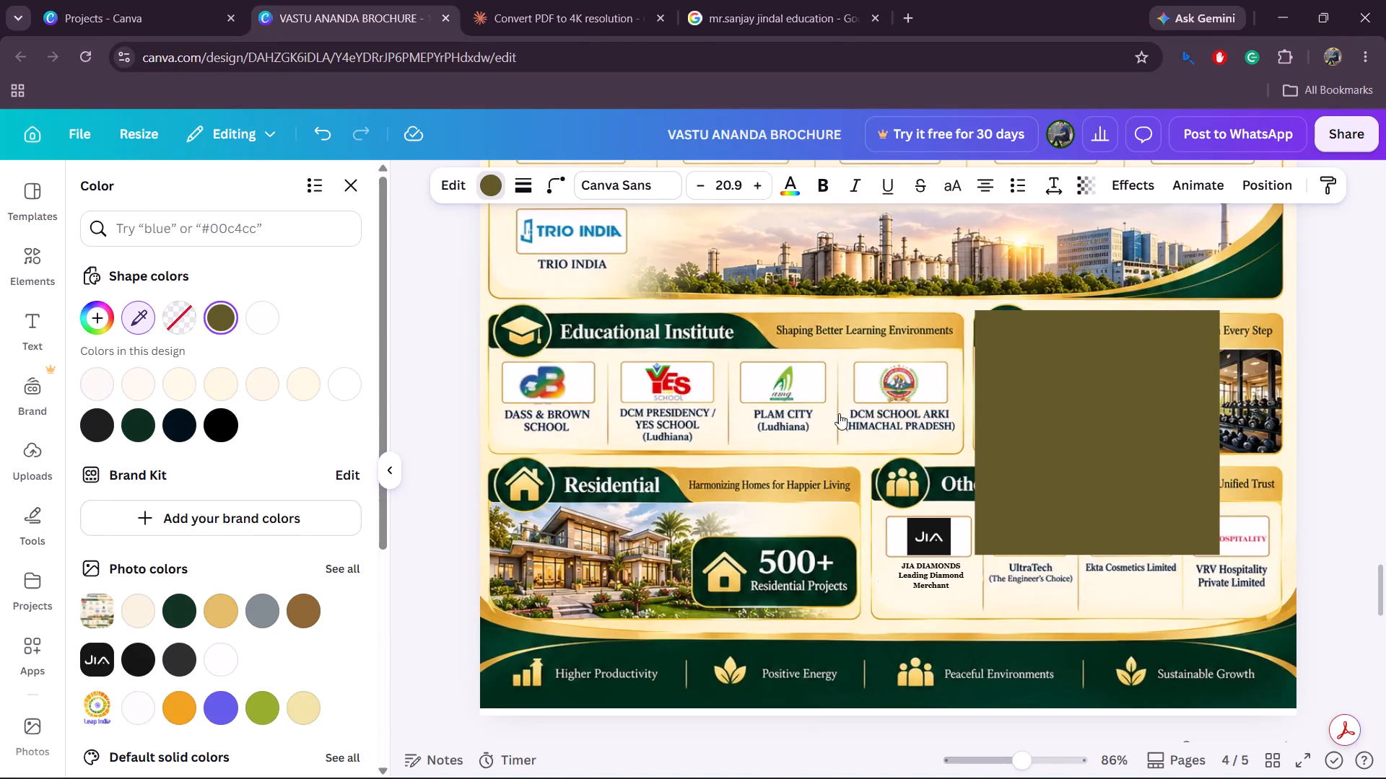
{"action": "left_click", "coordinate": [970, 314]}
Reposition and resize the cream shape into a wide rectangle covering the whole Health Club section, leaving Other Notable Clients uncovered.
{"action": "left_click_drag", "start_coordinate": [1089, 392], "coordinate": [1079, 382]}
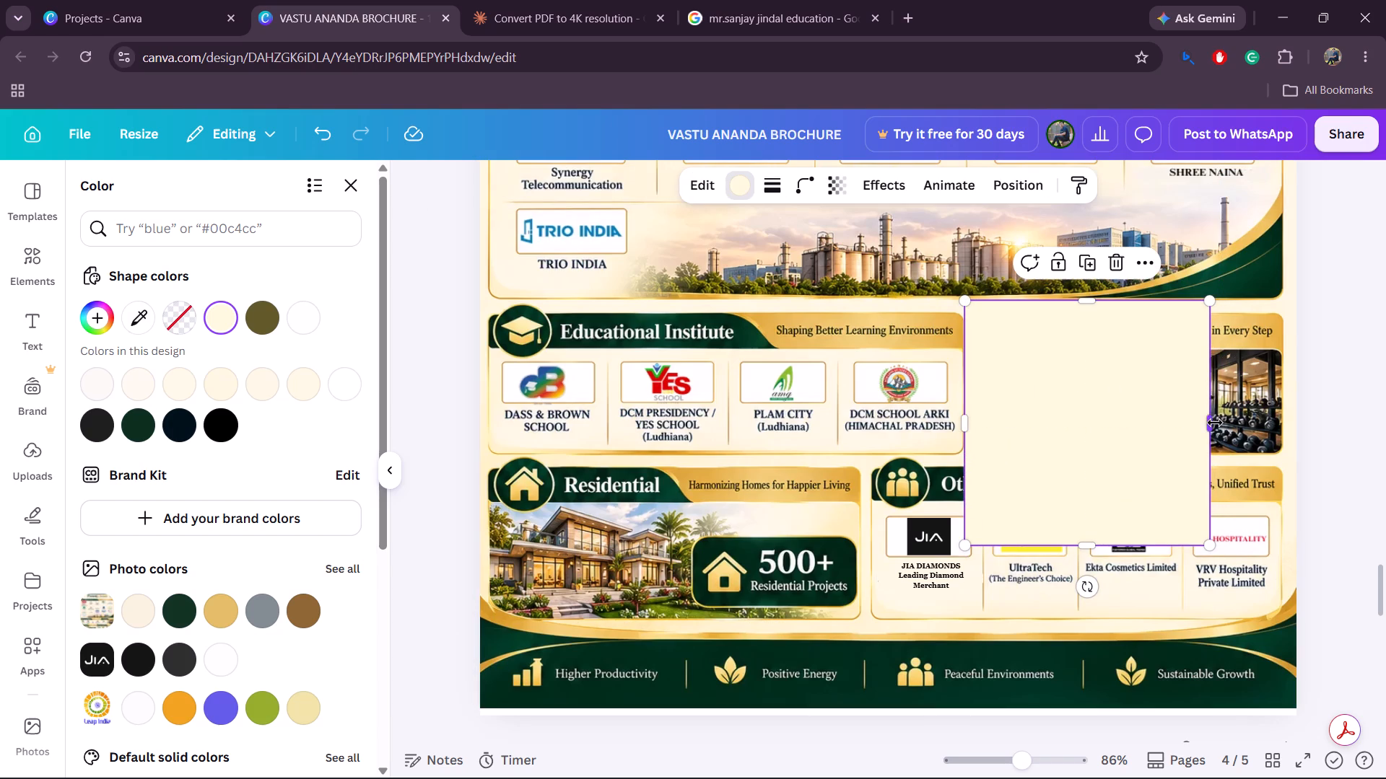
{"action": "left_click_drag", "start_coordinate": [1215, 423], "coordinate": [1334, 421]}
{"action": "left_click_drag", "start_coordinate": [1152, 547], "coordinate": [1153, 459]}
{"action": "left_click", "coordinate": [1377, 276]}
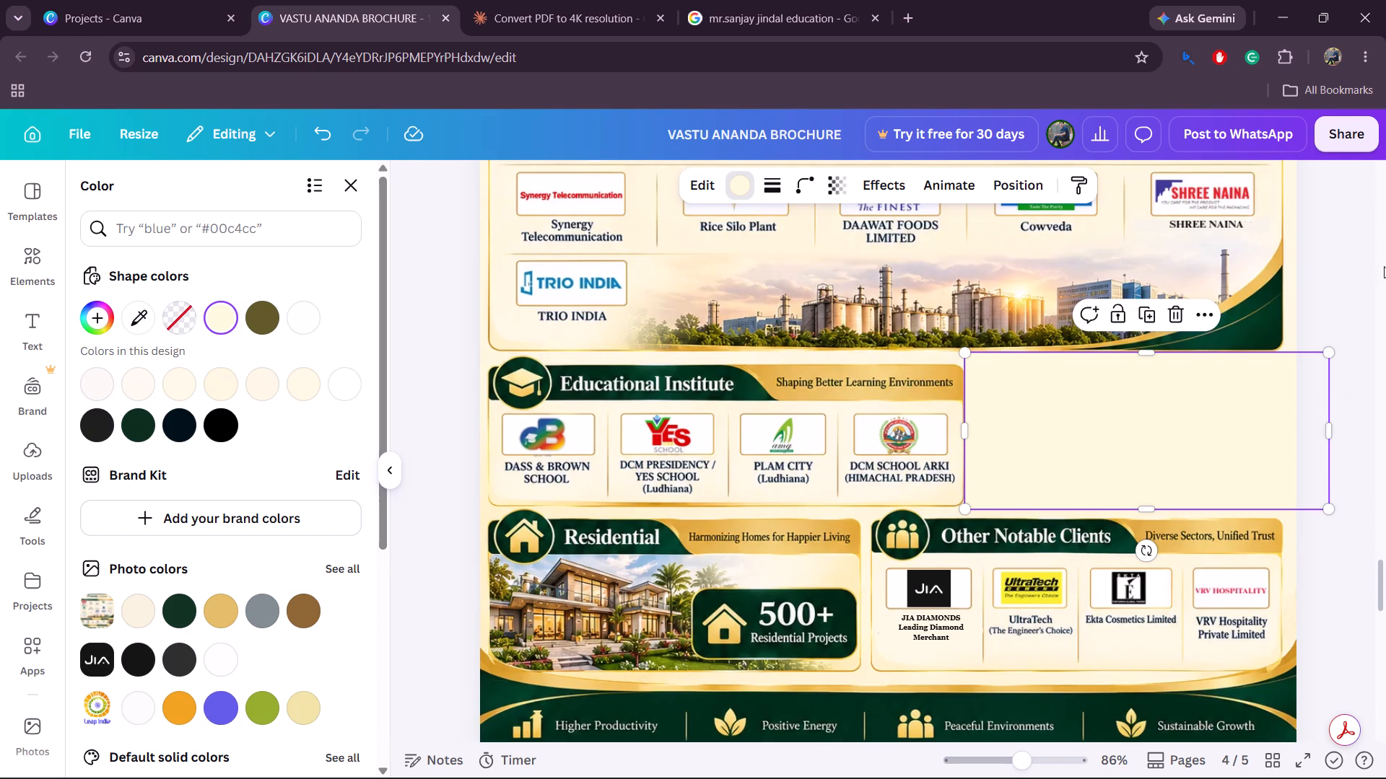
{"action": "left_click", "coordinate": [1356, 264]}
{"action": "left_click", "coordinate": [1309, 247]}
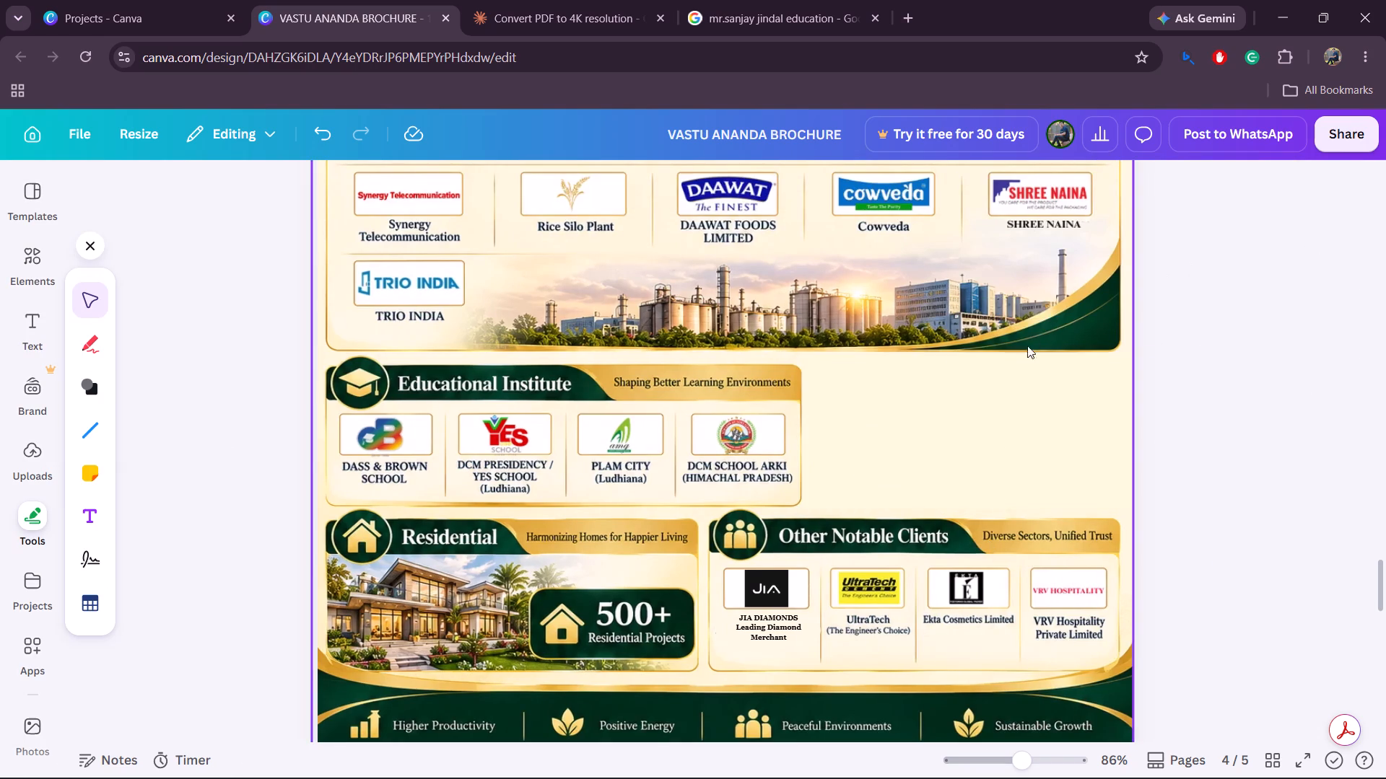
Nudge the cream rectangle slightly down to fit between the factory banner and the Other Notable Clients section.
{"action": "left_click", "coordinate": [1010, 411]}
{"action": "key", "text": "Down"}
{"action": "key", "text": "Down"}
{"action": "key", "text": "Down"}
{"action": "key", "text": "Down"}
{"action": "key", "text": "Down"}
{"action": "key", "text": "Down"}
{"action": "key", "text": "Down"}
{"action": "key", "text": "Down"}
{"action": "key", "text": "Down"}
{"action": "key", "text": "Down"}
{"action": "key", "text": "Down"}
{"action": "key", "text": "Down"}
{"action": "key", "text": "Down"}
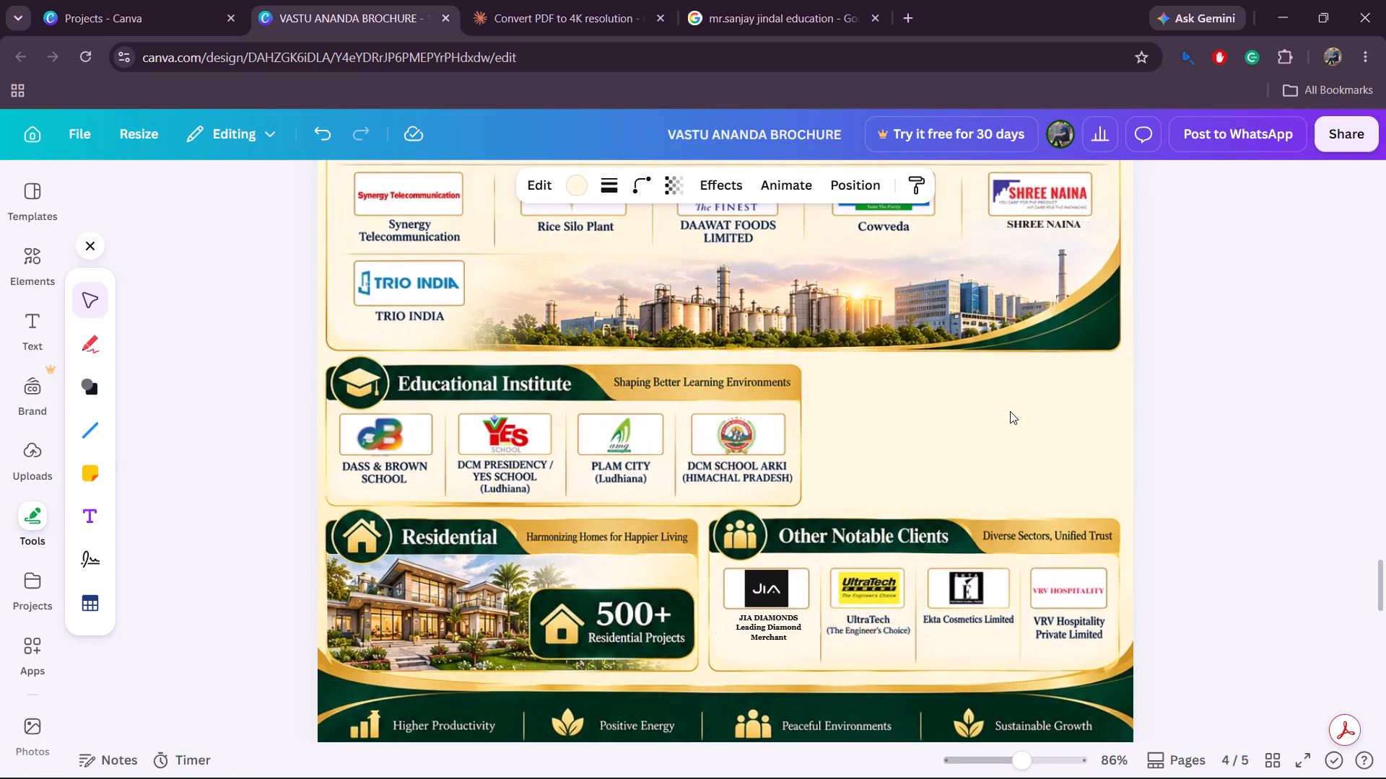
{"action": "key", "text": "Up"}
{"action": "key", "text": "Up"}
{"action": "key", "text": "Up"}
{"action": "key", "text": "Up"}
{"action": "key", "text": "Up"}
{"action": "key", "text": "Up"}
{"action": "key", "text": "Up"}
{"action": "key", "text": "Up"}
{"action": "key", "text": "Up"}
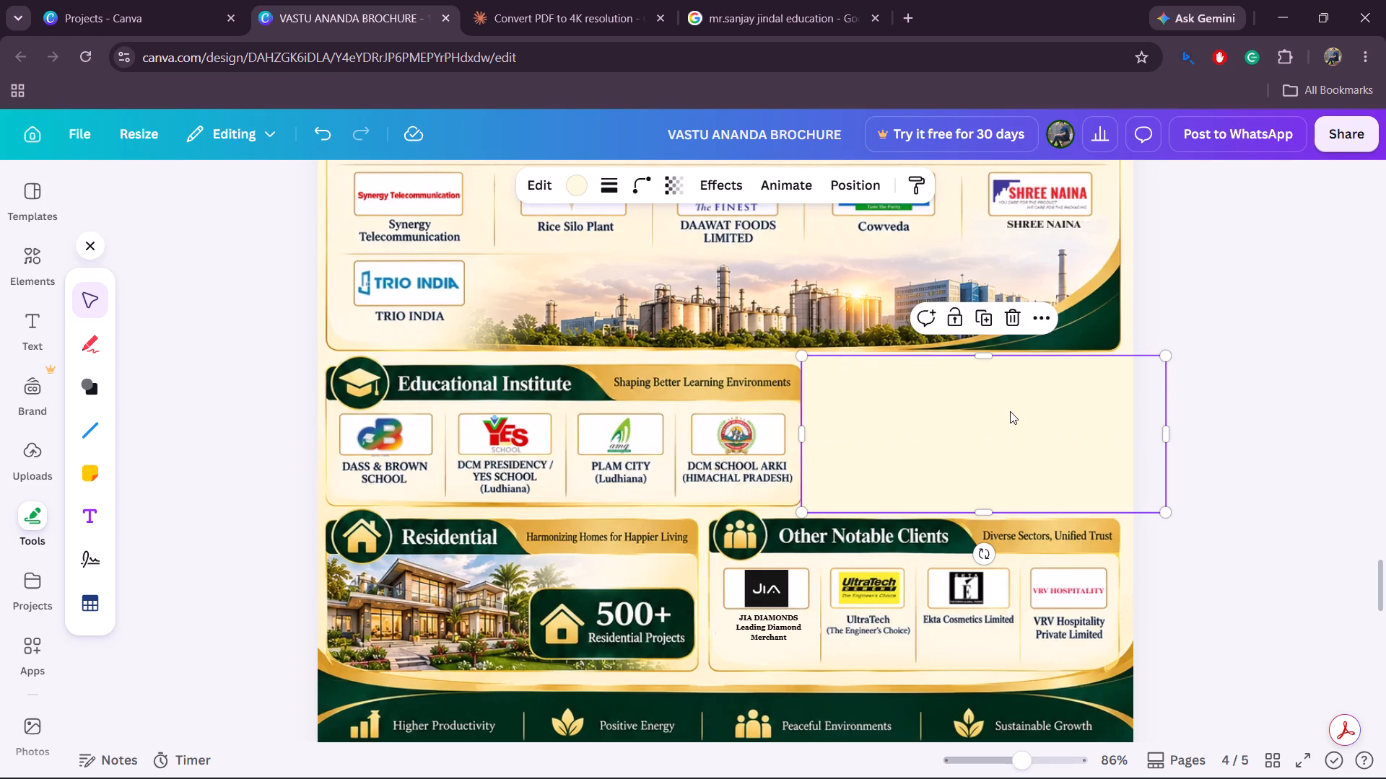
{"action": "left_click", "coordinate": [1348, 356]}
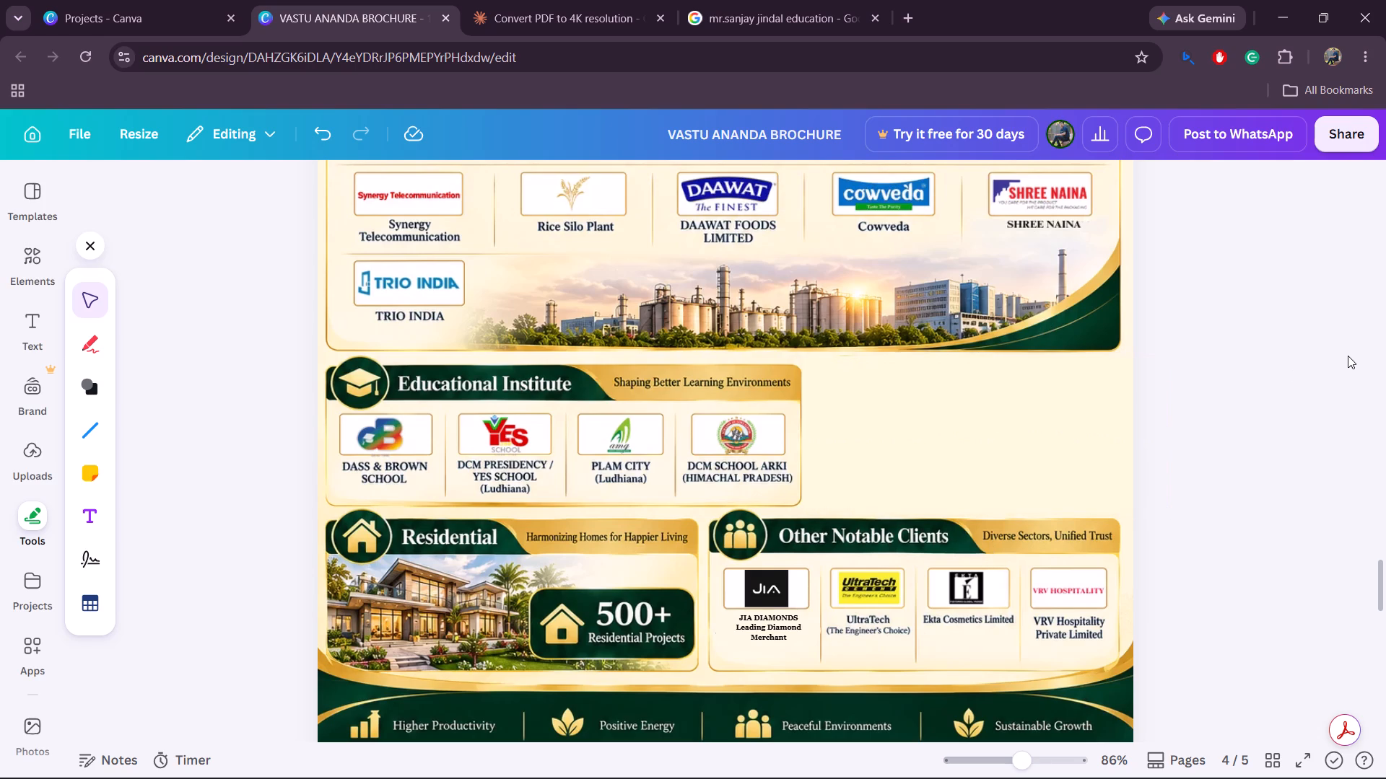
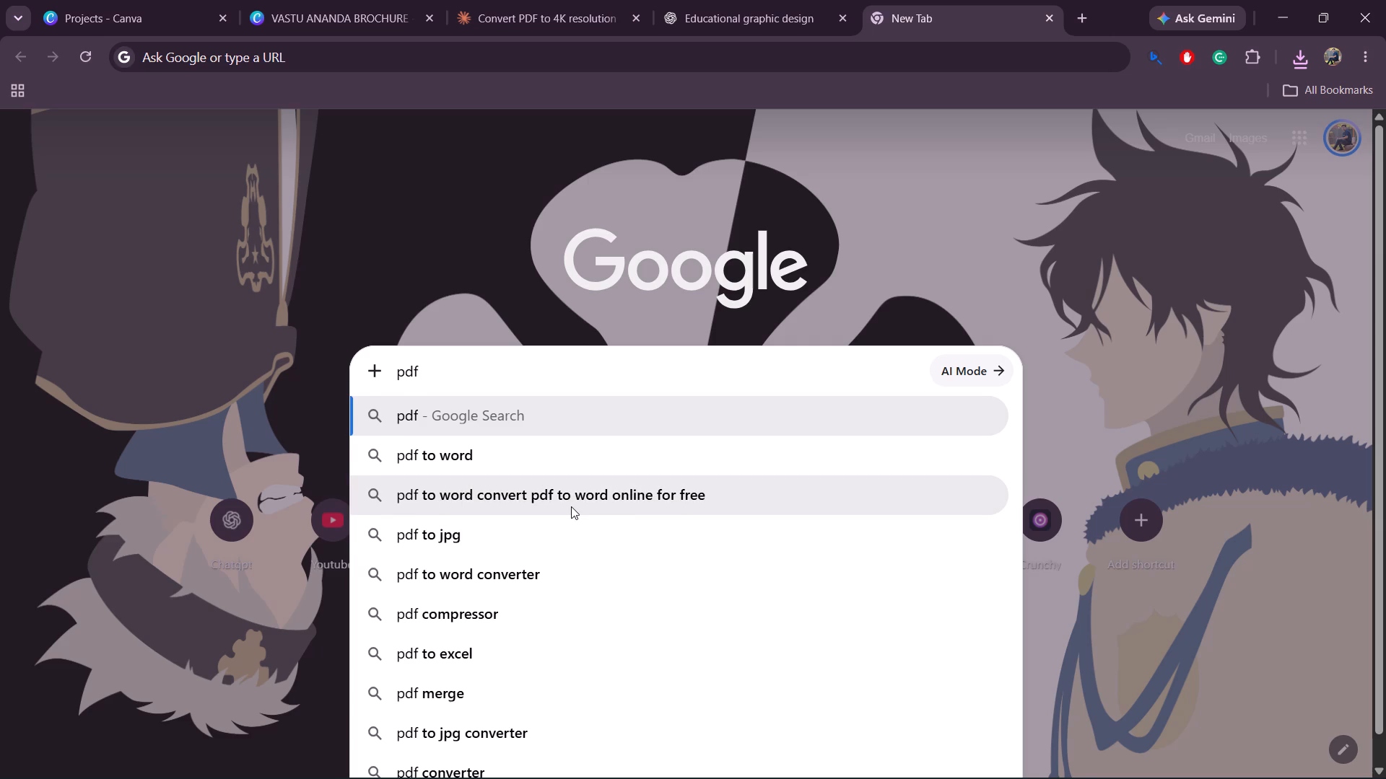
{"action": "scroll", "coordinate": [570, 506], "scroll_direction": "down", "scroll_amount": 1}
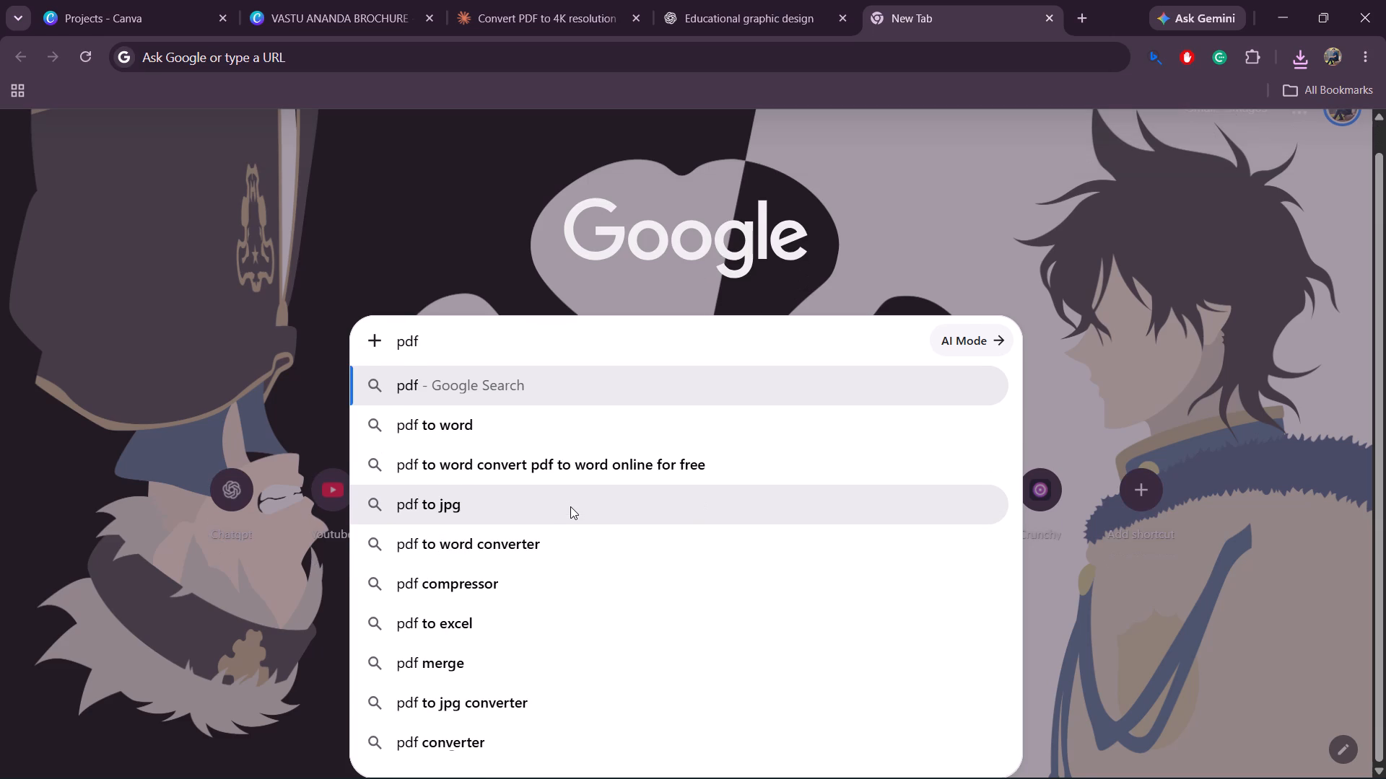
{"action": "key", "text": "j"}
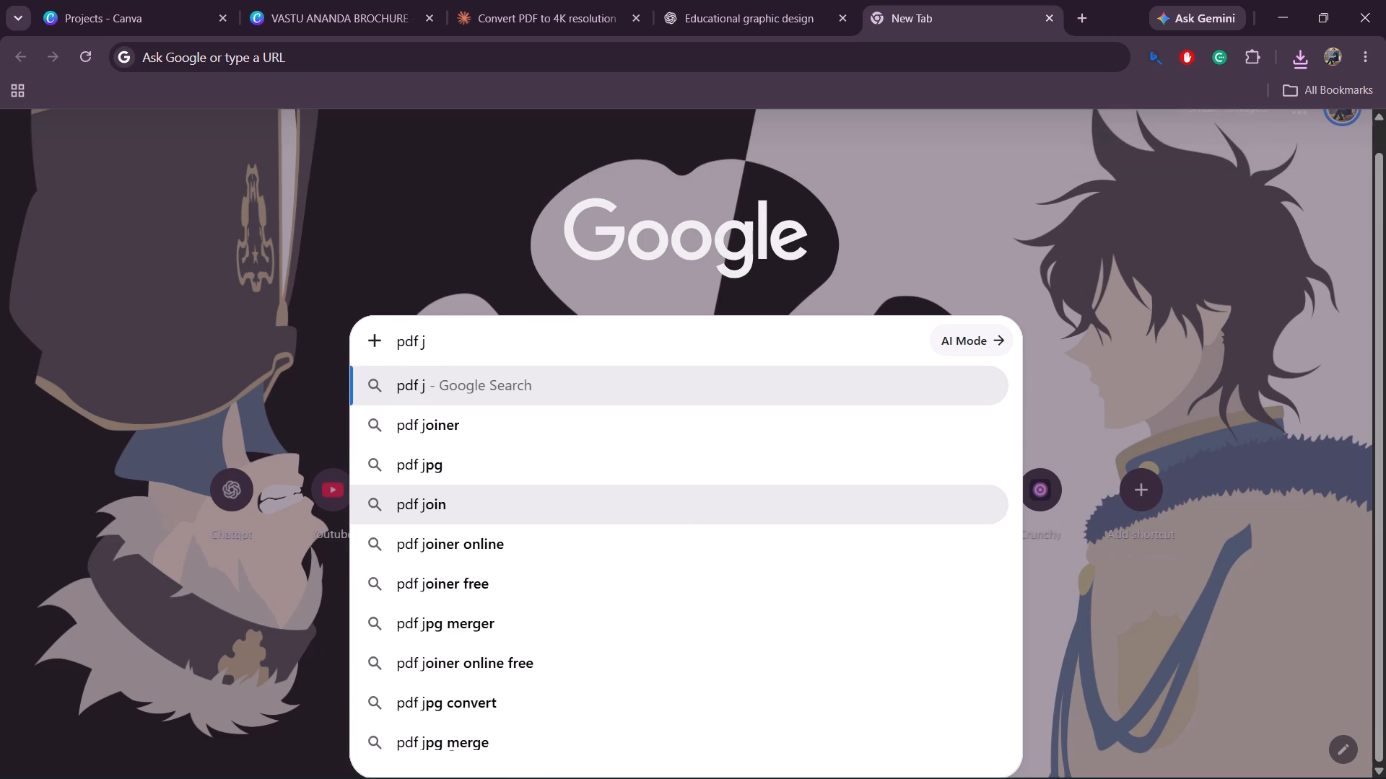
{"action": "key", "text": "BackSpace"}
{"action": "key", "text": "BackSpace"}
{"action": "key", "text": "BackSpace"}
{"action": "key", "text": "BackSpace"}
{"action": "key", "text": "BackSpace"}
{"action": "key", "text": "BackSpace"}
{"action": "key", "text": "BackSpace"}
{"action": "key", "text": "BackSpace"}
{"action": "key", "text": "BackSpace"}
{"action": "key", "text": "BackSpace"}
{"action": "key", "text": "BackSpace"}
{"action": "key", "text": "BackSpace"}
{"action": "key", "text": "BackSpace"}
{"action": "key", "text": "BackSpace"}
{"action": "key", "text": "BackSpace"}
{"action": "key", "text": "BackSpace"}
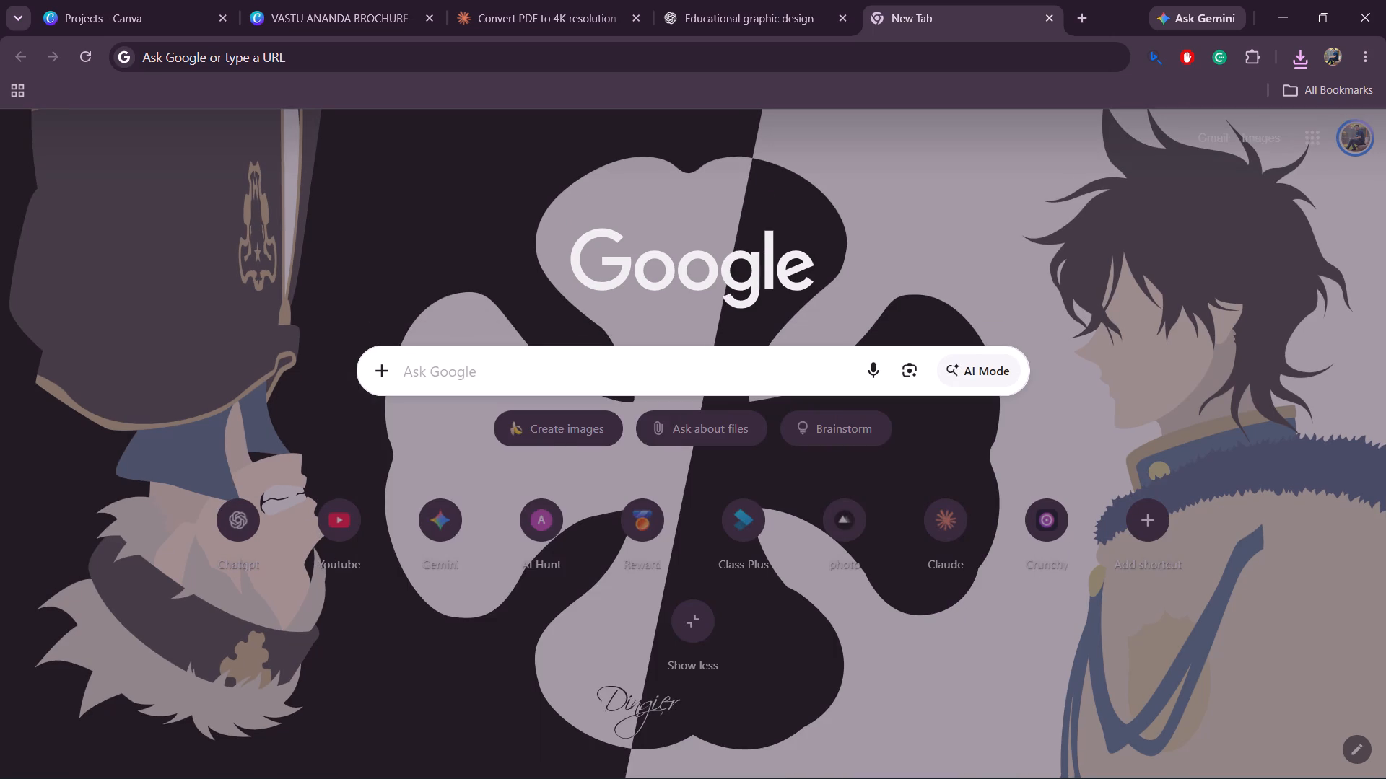
Search Google for "jpg to pdf" and open Smallpdf's Convert JPG to PDF for Free page.
{"action": "type", "text": "jp"}
{"action": "type", "text": "g"}
{"action": "key", "text": "space"}
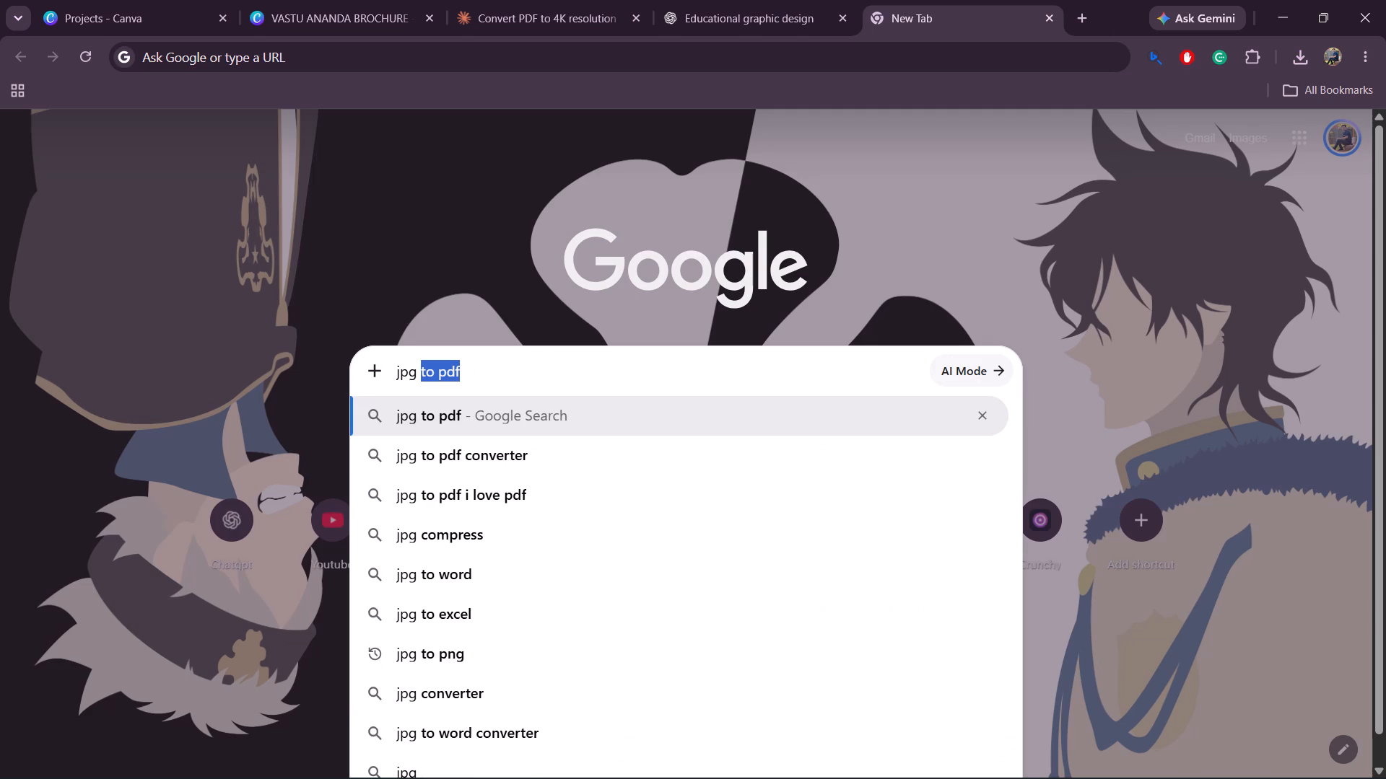
{"action": "key", "text": "Tab"}
{"action": "key", "text": "Return"}
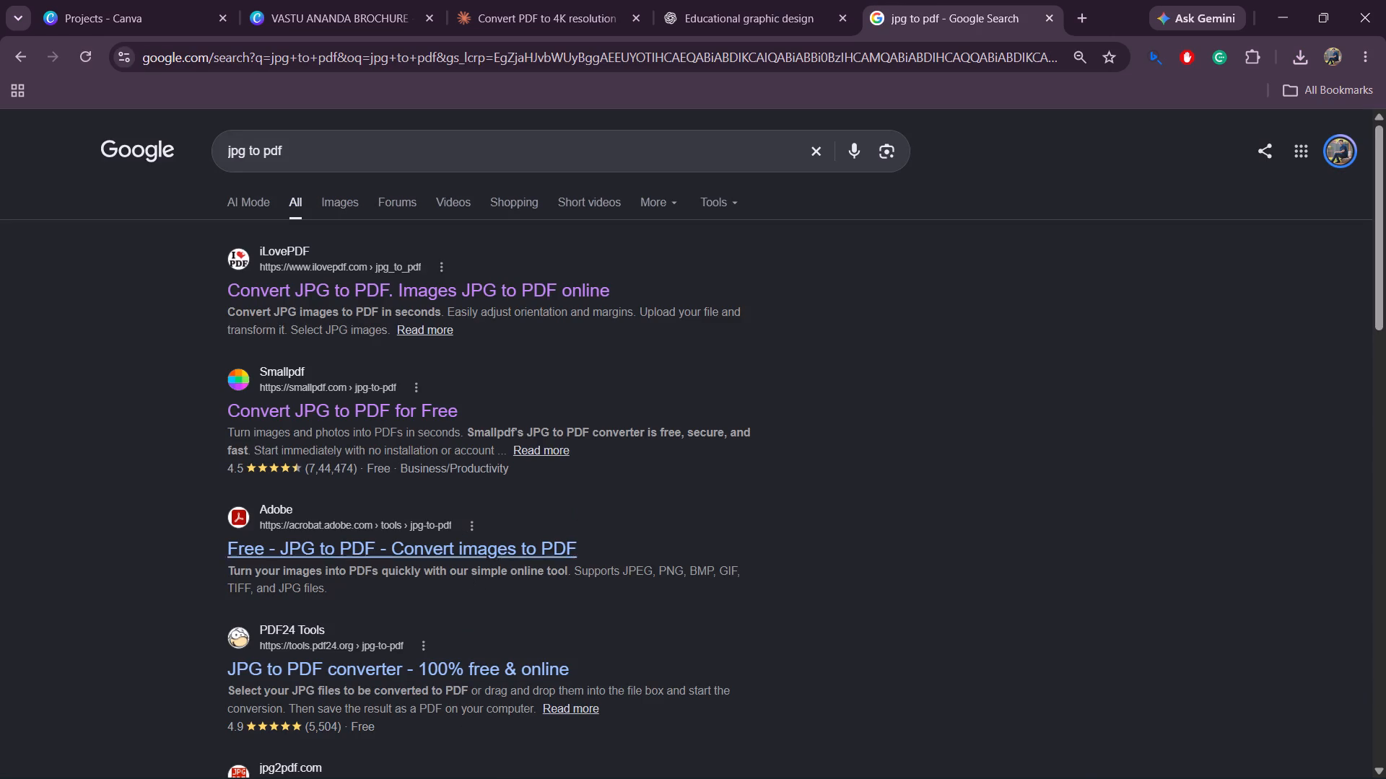
{"action": "scroll", "coordinate": [349, 399], "scroll_direction": "down", "scroll_amount": 2}
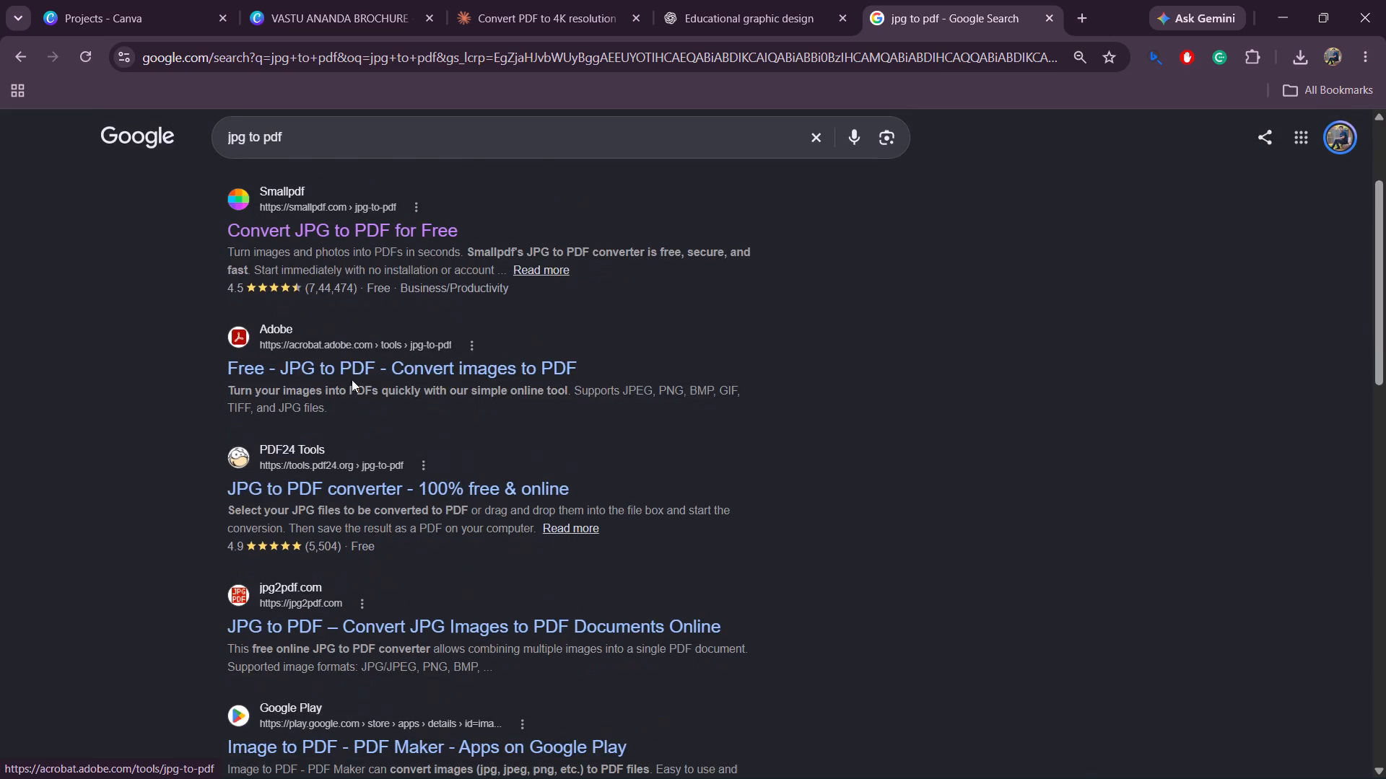
{"action": "scroll", "coordinate": [358, 362], "scroll_direction": "up", "scroll_amount": 3}
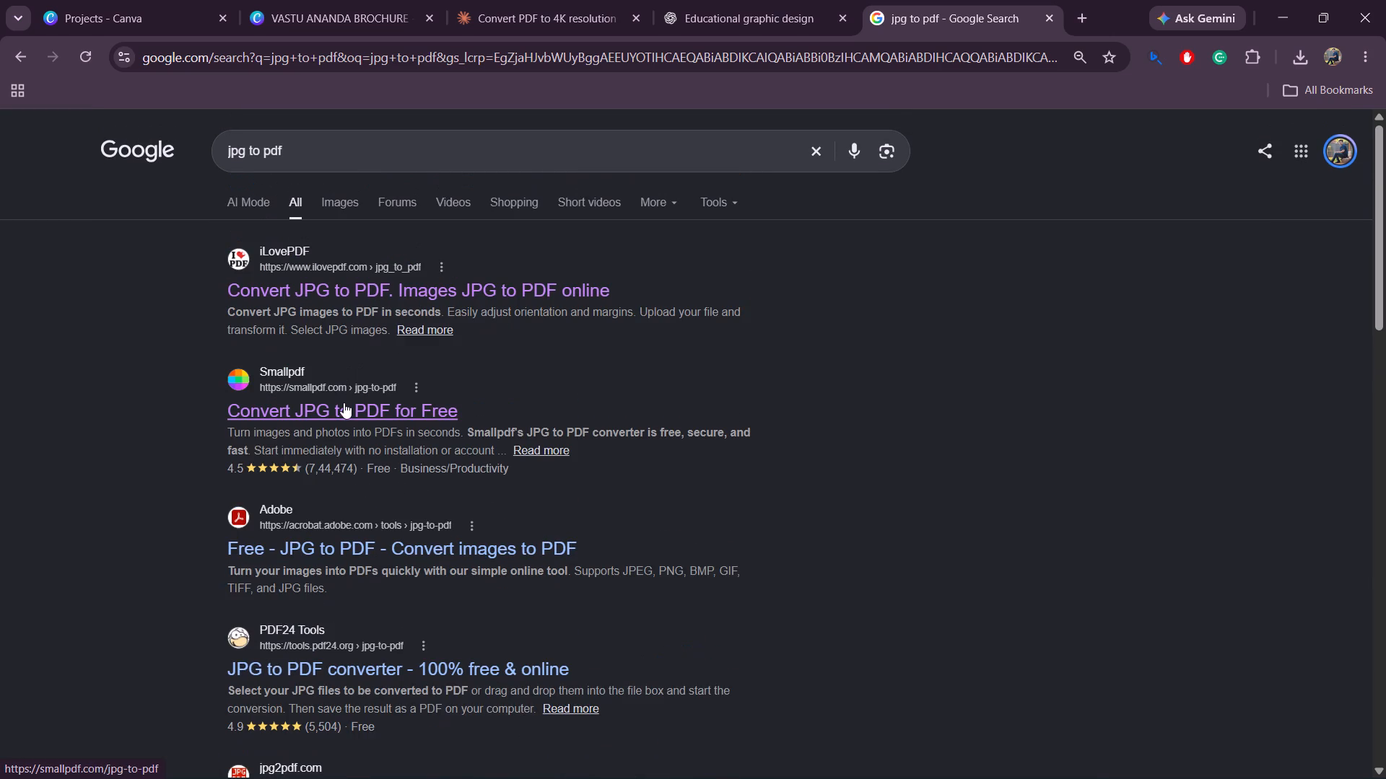
{"action": "left_click", "coordinate": [344, 407]}
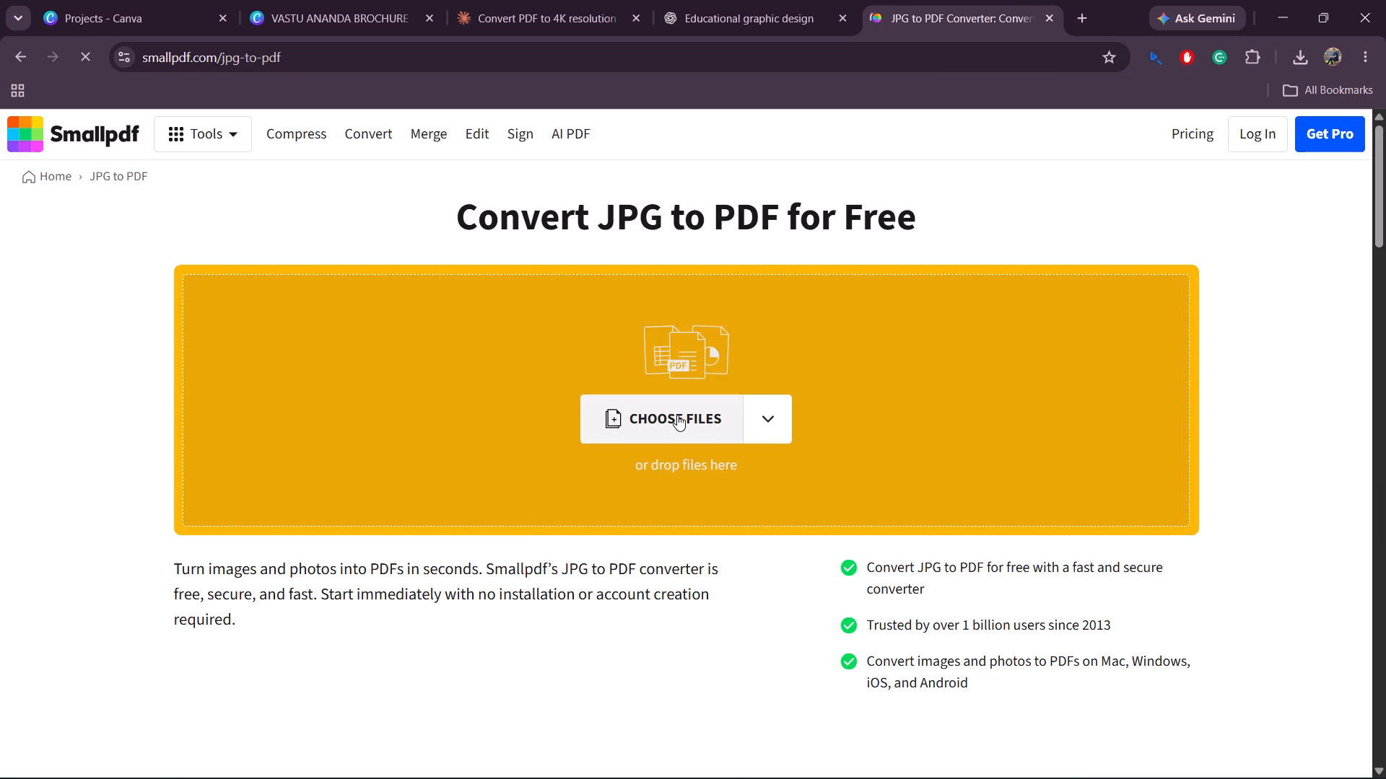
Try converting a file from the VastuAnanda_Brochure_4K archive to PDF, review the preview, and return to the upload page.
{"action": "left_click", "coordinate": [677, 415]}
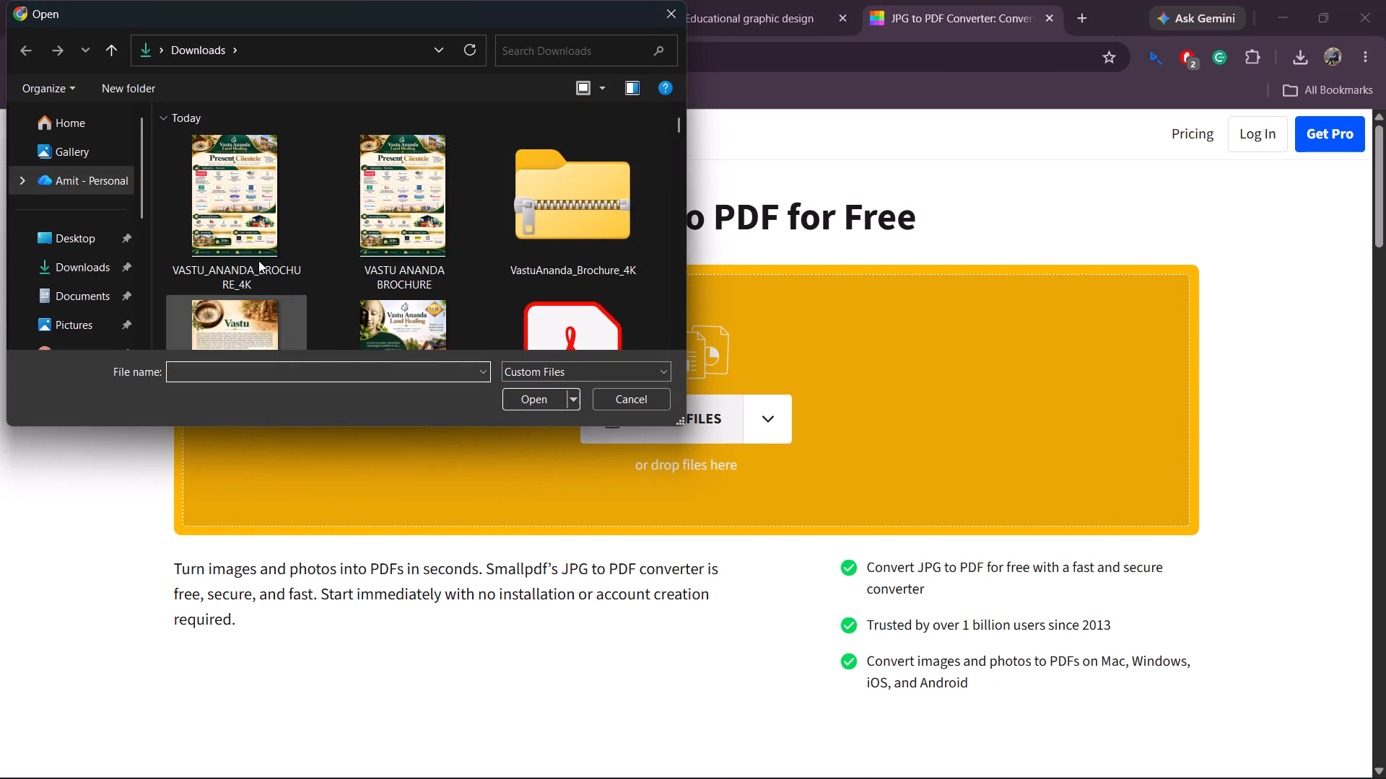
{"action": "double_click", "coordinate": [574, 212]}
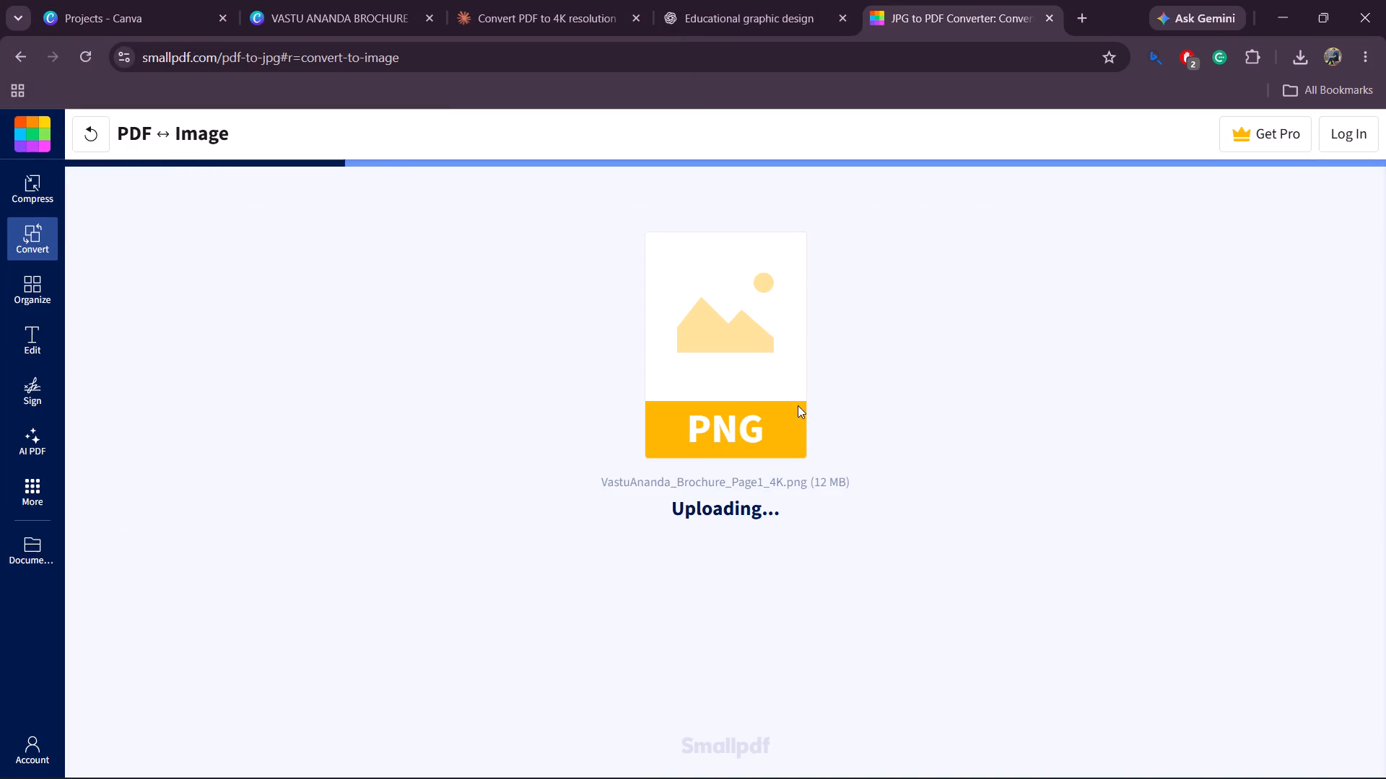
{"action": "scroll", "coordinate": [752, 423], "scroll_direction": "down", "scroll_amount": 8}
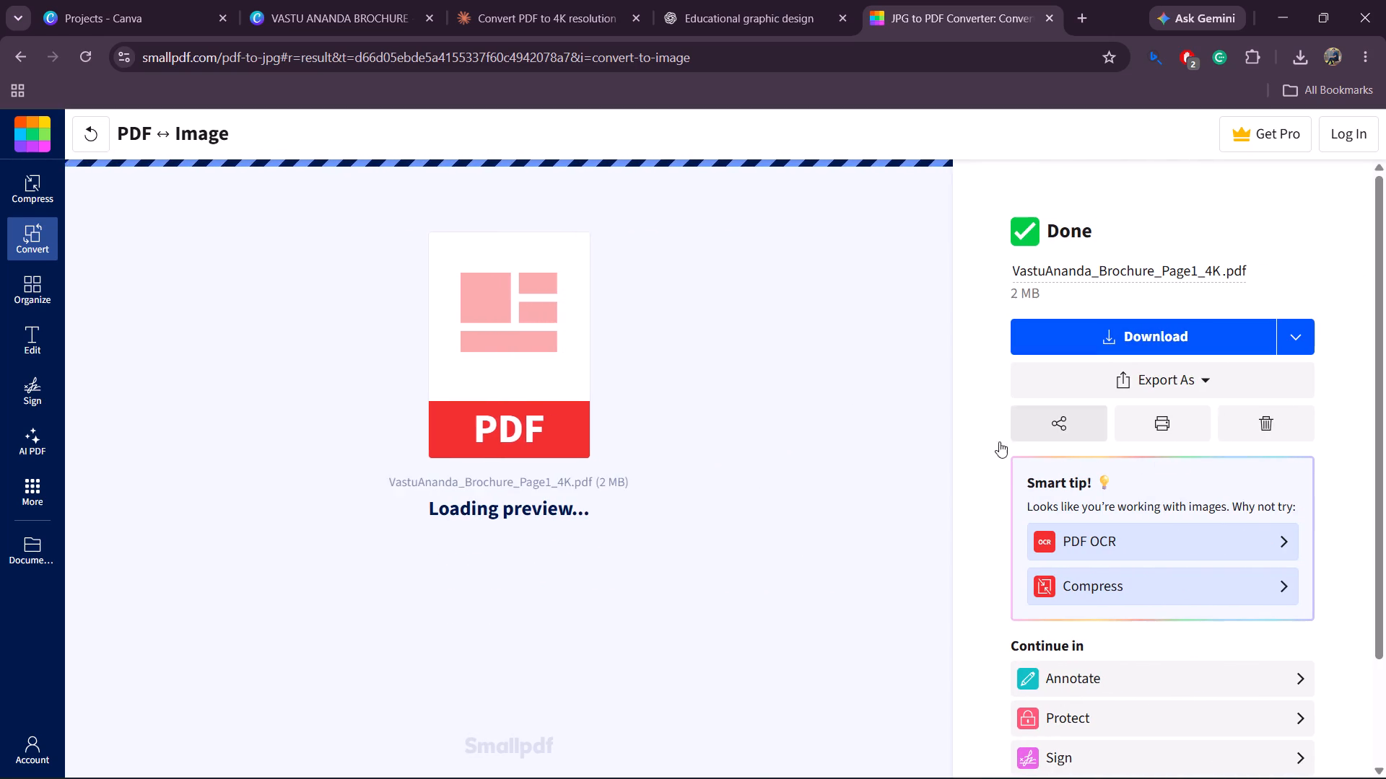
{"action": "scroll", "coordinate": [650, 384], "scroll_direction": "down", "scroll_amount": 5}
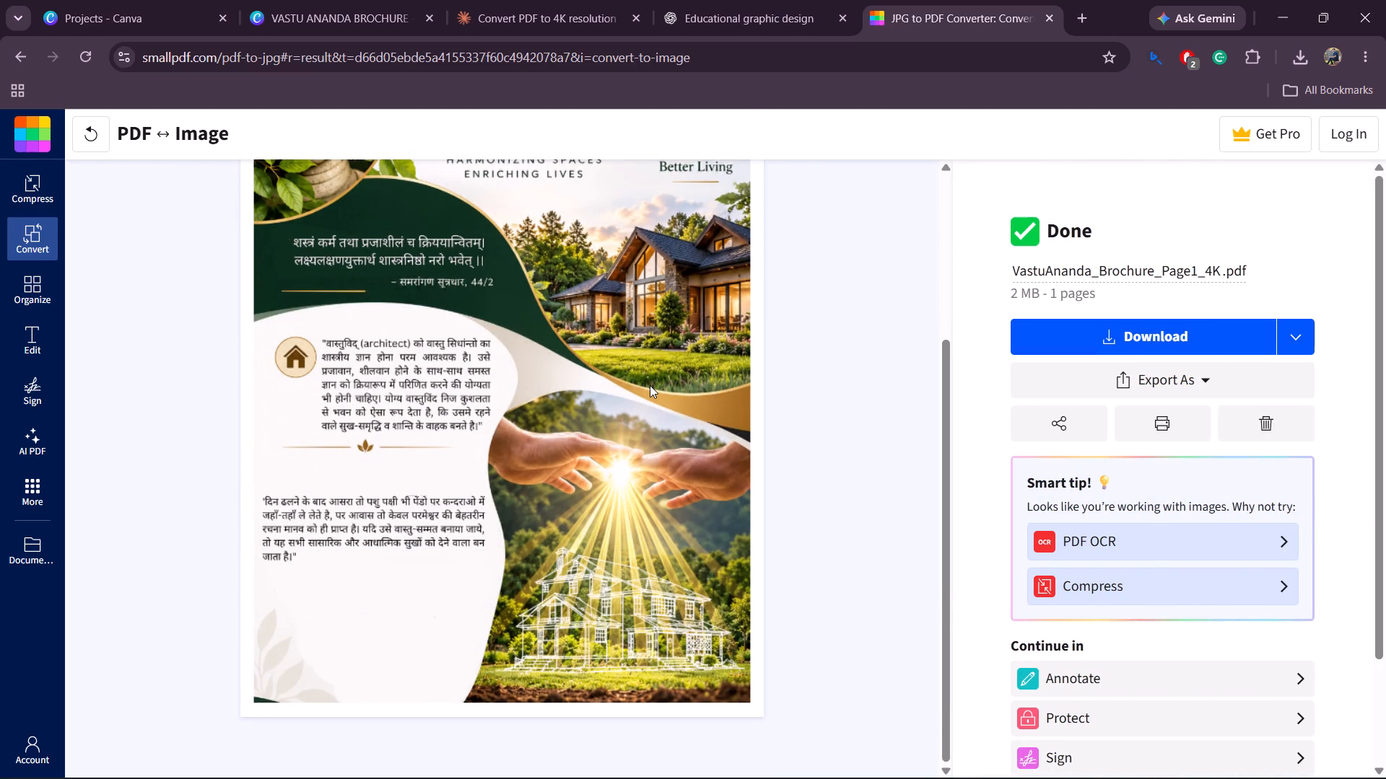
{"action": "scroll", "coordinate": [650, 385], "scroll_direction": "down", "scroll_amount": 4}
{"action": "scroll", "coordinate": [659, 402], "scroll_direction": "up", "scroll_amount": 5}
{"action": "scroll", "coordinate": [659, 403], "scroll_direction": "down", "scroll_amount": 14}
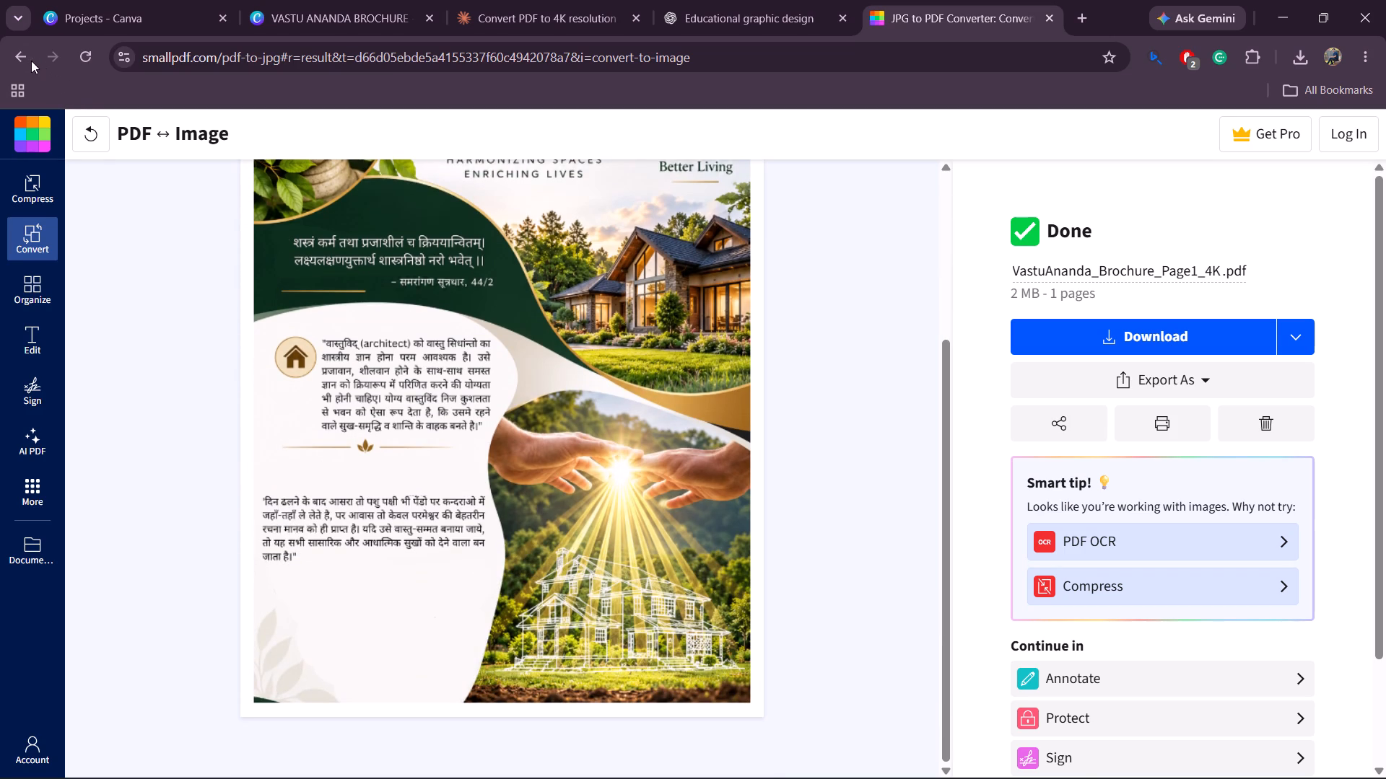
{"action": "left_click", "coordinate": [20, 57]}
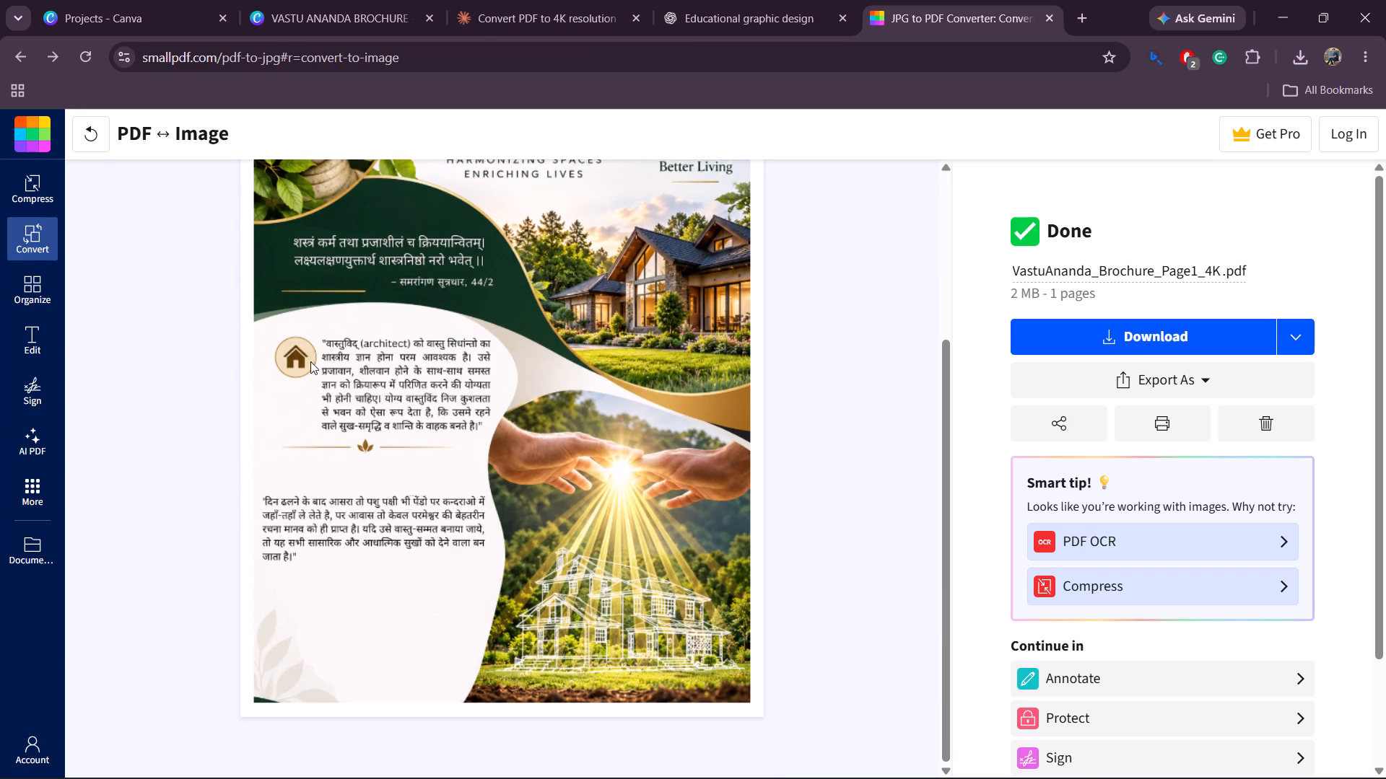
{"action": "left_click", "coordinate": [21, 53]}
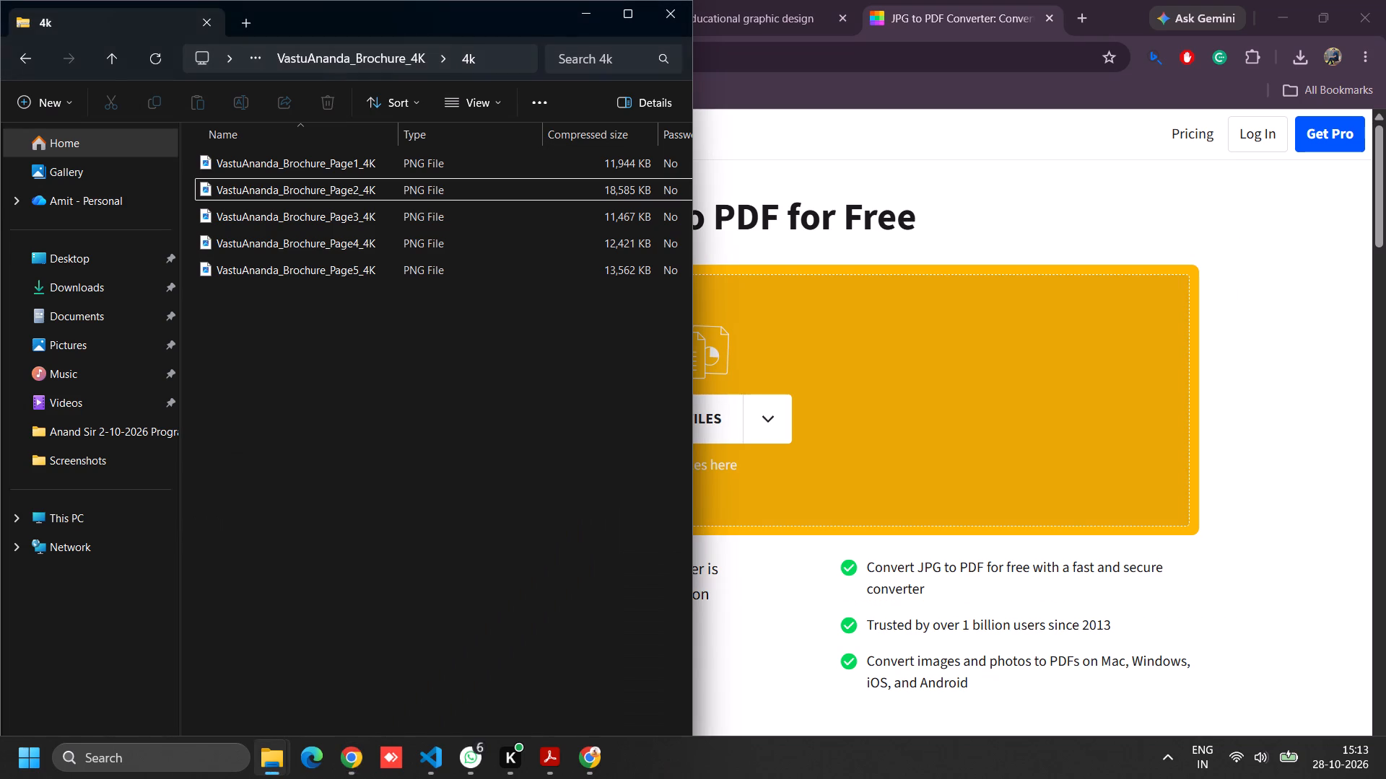
Upload all five 4K brochure page PNGs from the VastuAnanda_Brochure_4K archive's 4k folder to the Smallpdf converter.
{"action": "left_click_drag", "start_coordinate": [489, 350], "coordinate": [454, 165]}
{"action": "left_click_drag", "start_coordinate": [459, 208], "coordinate": [809, 346]}
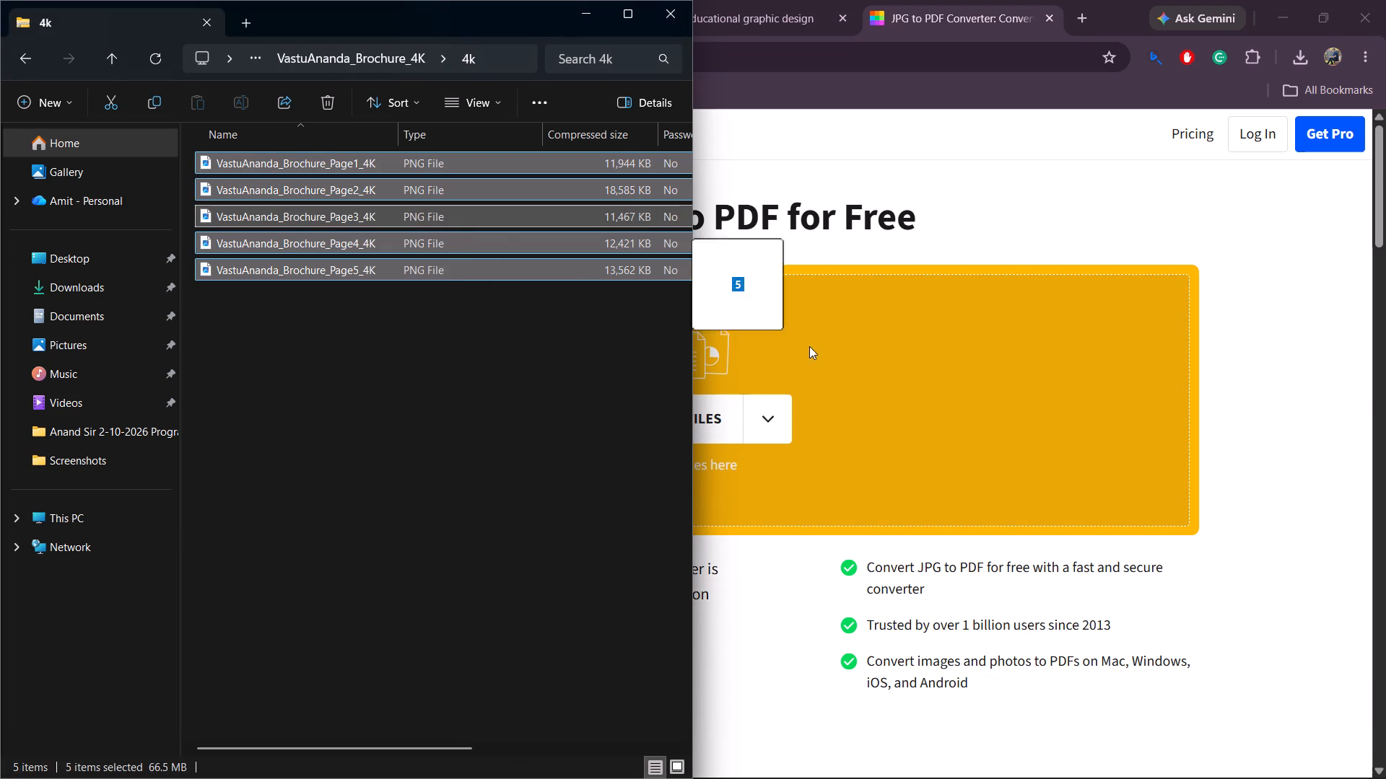
{"action": "left_click_drag", "start_coordinate": [809, 346], "coordinate": [860, 416]}
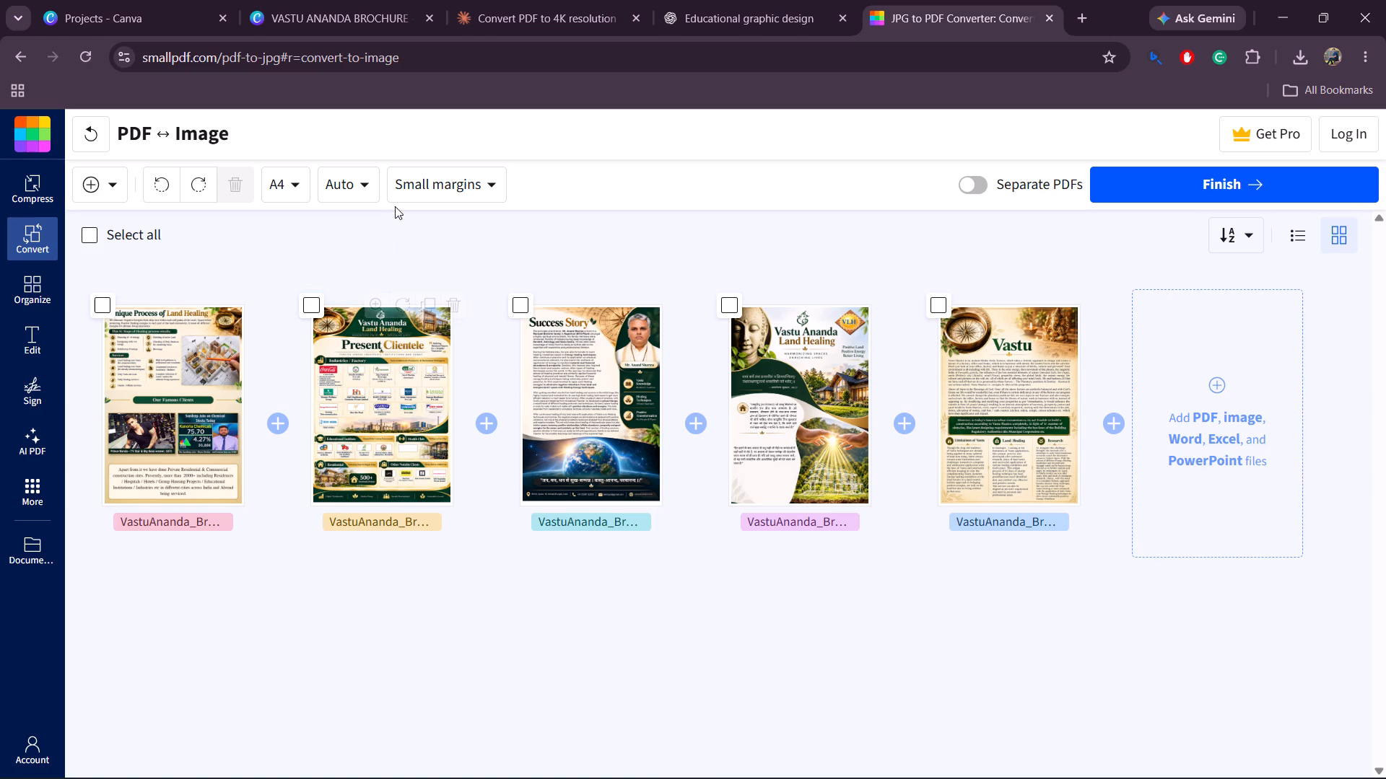
Add the recently downloaded VASTU_ANANDA_BROCHURE_4K.png to the converter's pages.
{"action": "left_click", "coordinate": [1292, 55]}
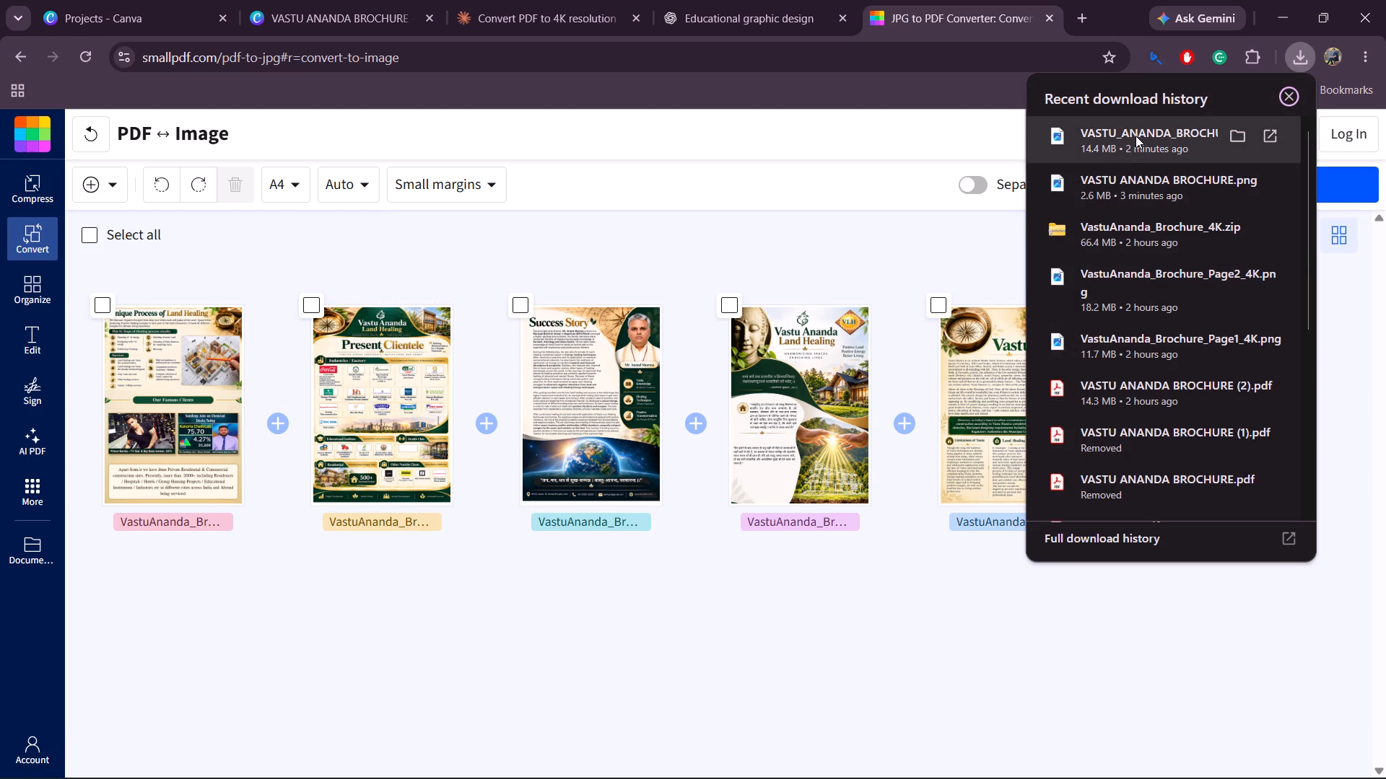
{"action": "left_click_drag", "start_coordinate": [1136, 136], "coordinate": [243, 421]}
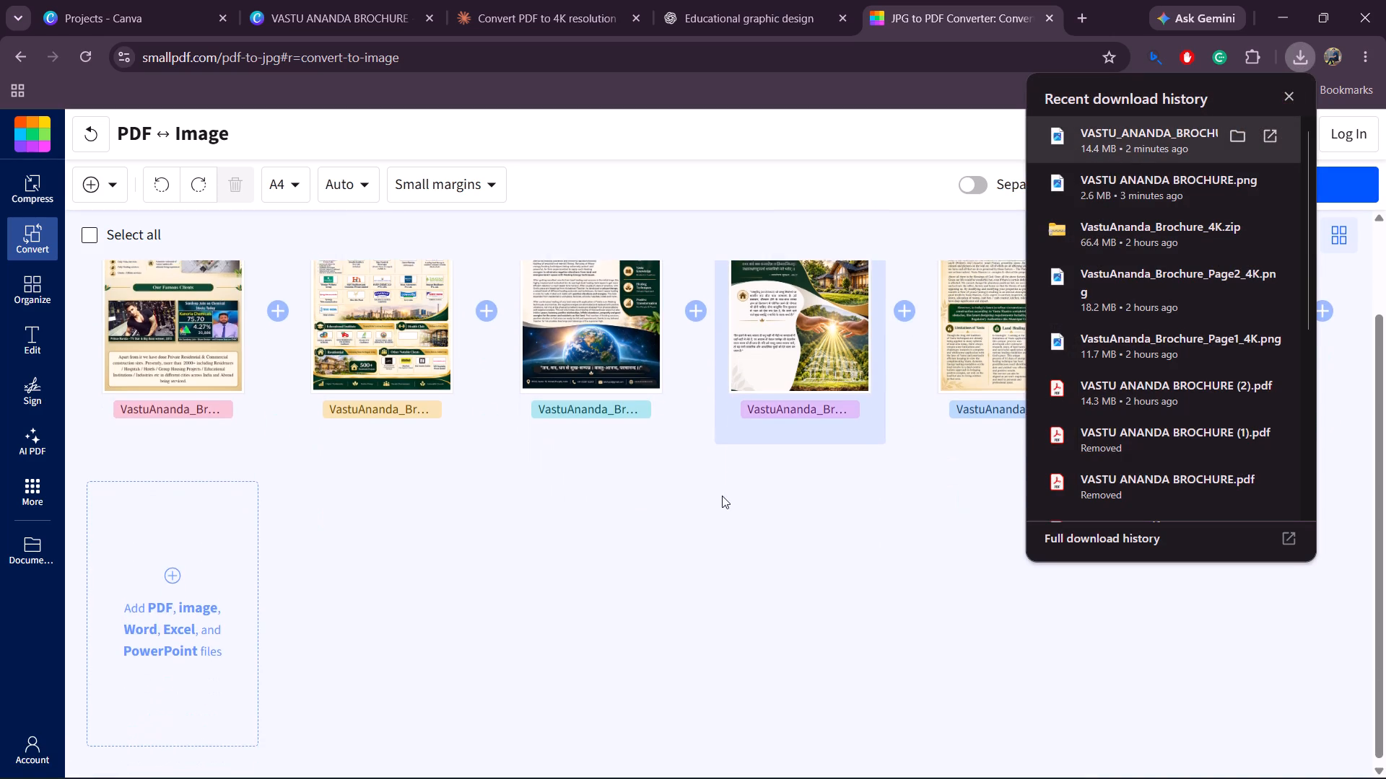
{"action": "scroll", "coordinate": [503, 531], "scroll_direction": "up", "scroll_amount": 2}
{"action": "left_click", "coordinate": [938, 598]}
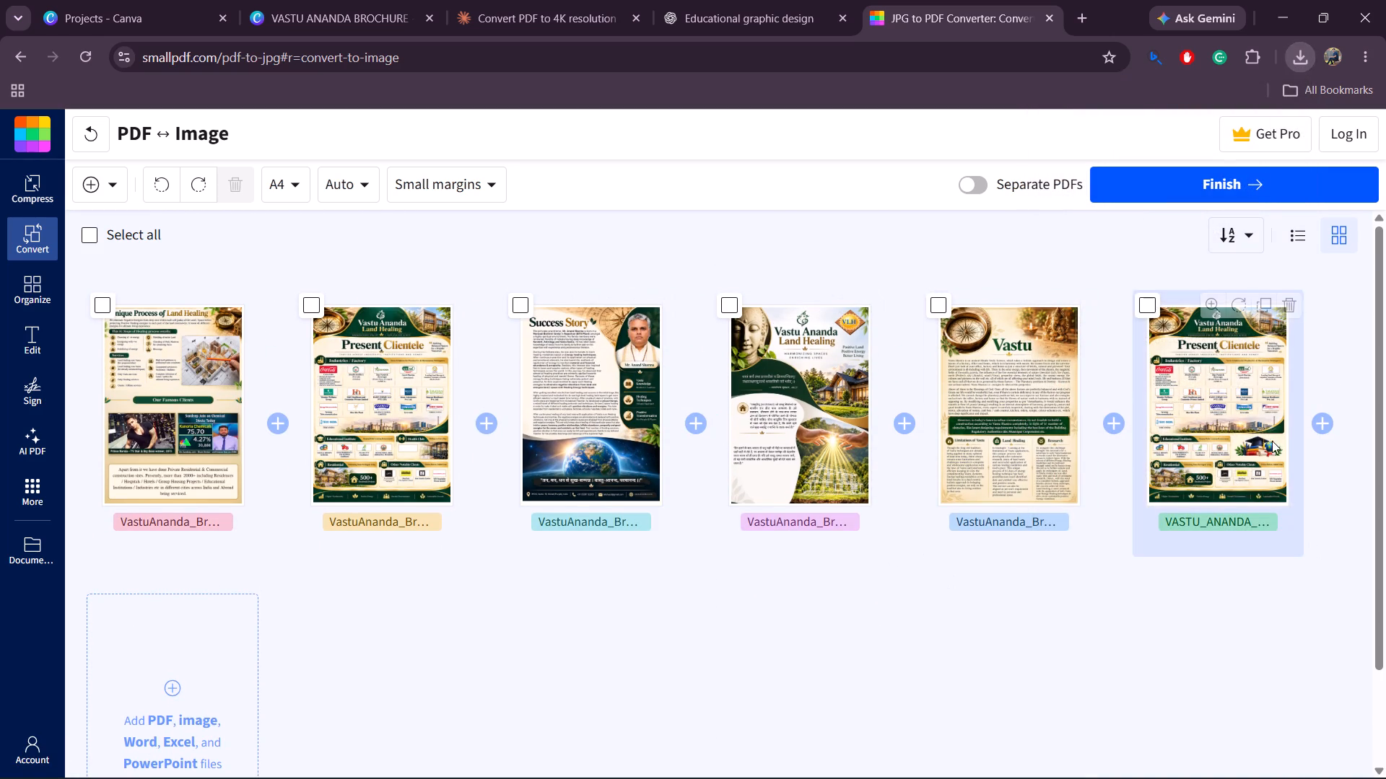
Move the updated Present Clientele page to second position and delete the old Present Clientele page.
{"action": "left_click_drag", "start_coordinate": [1234, 384], "coordinate": [378, 402]}
{"action": "left_click", "coordinate": [658, 304]}
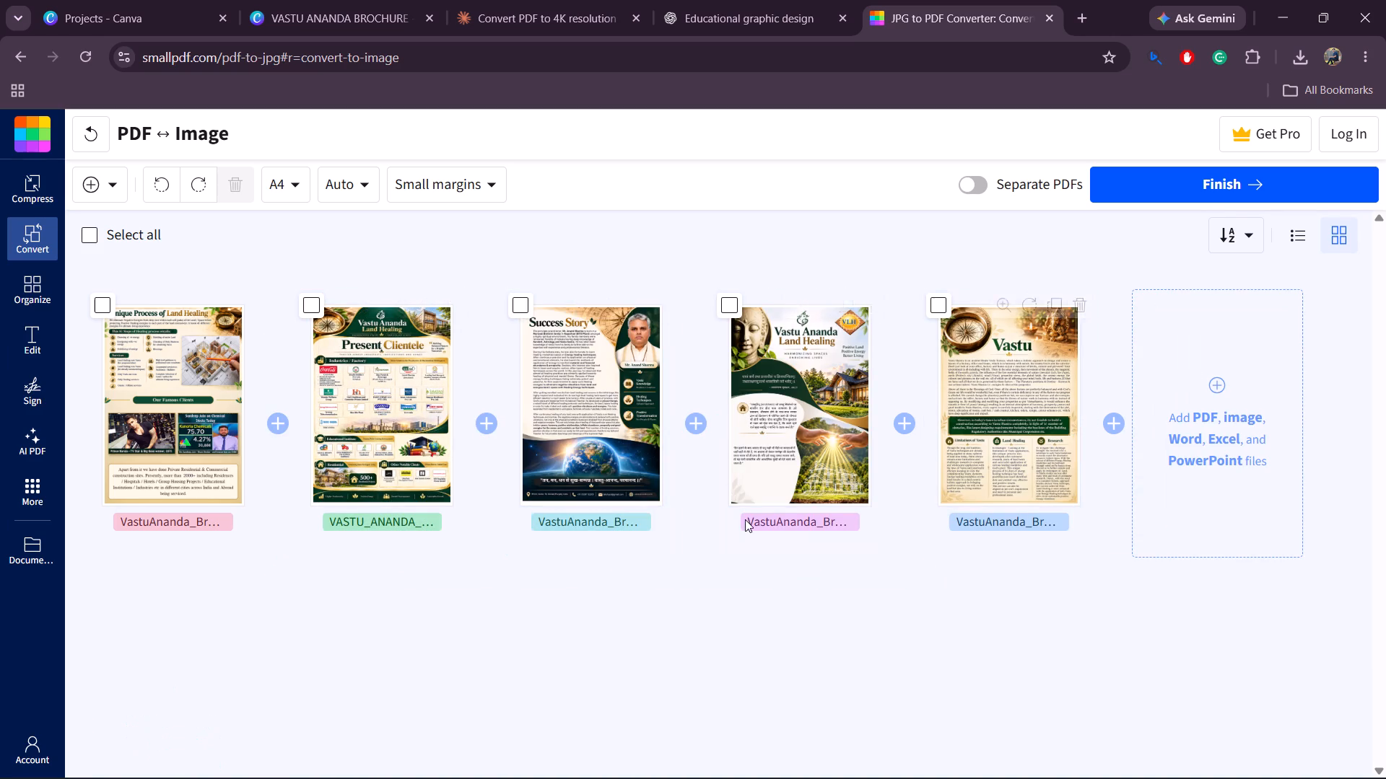
Reorder the pages so the Vastu Ananda Land Healing cover comes first and the Vastu page second.
{"action": "left_click_drag", "start_coordinate": [788, 378], "coordinate": [184, 410]}
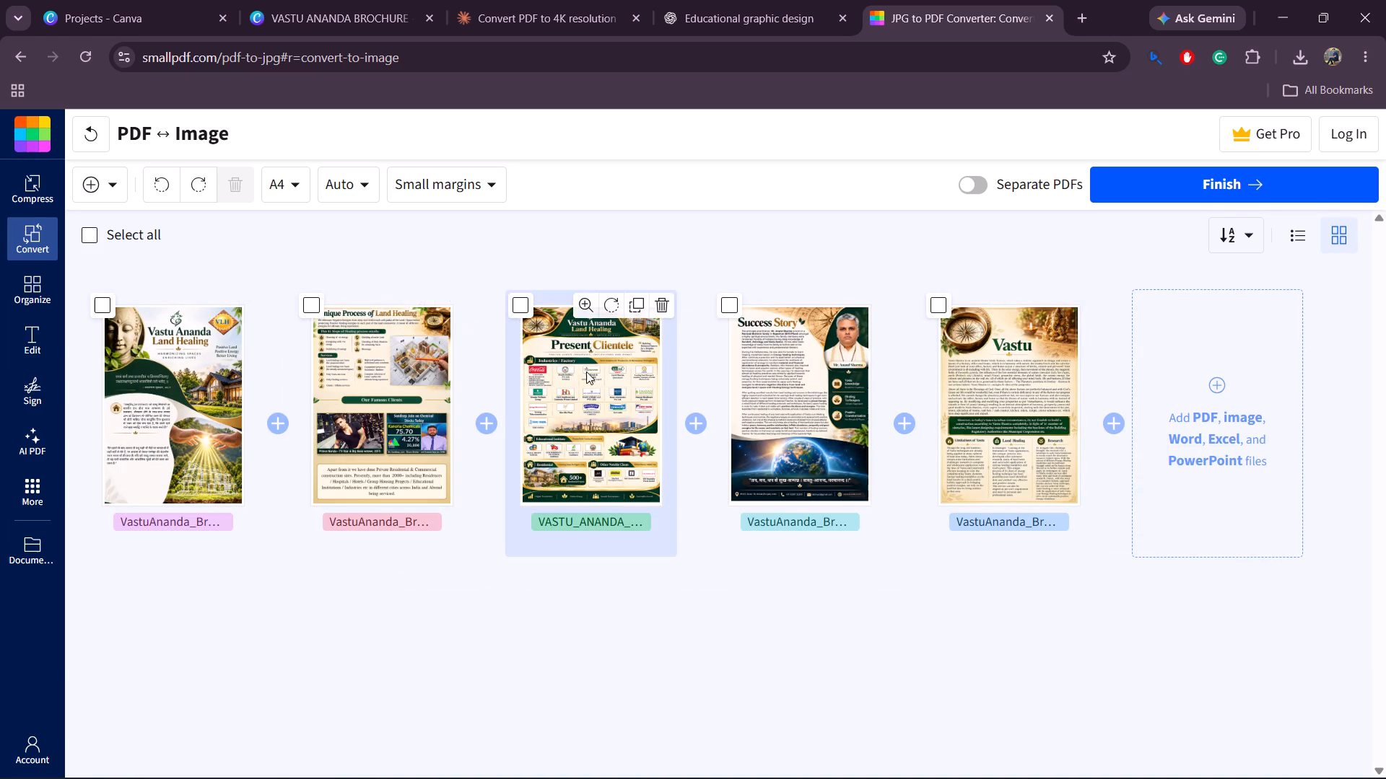
{"action": "left_click_drag", "start_coordinate": [984, 358], "coordinate": [279, 433]}
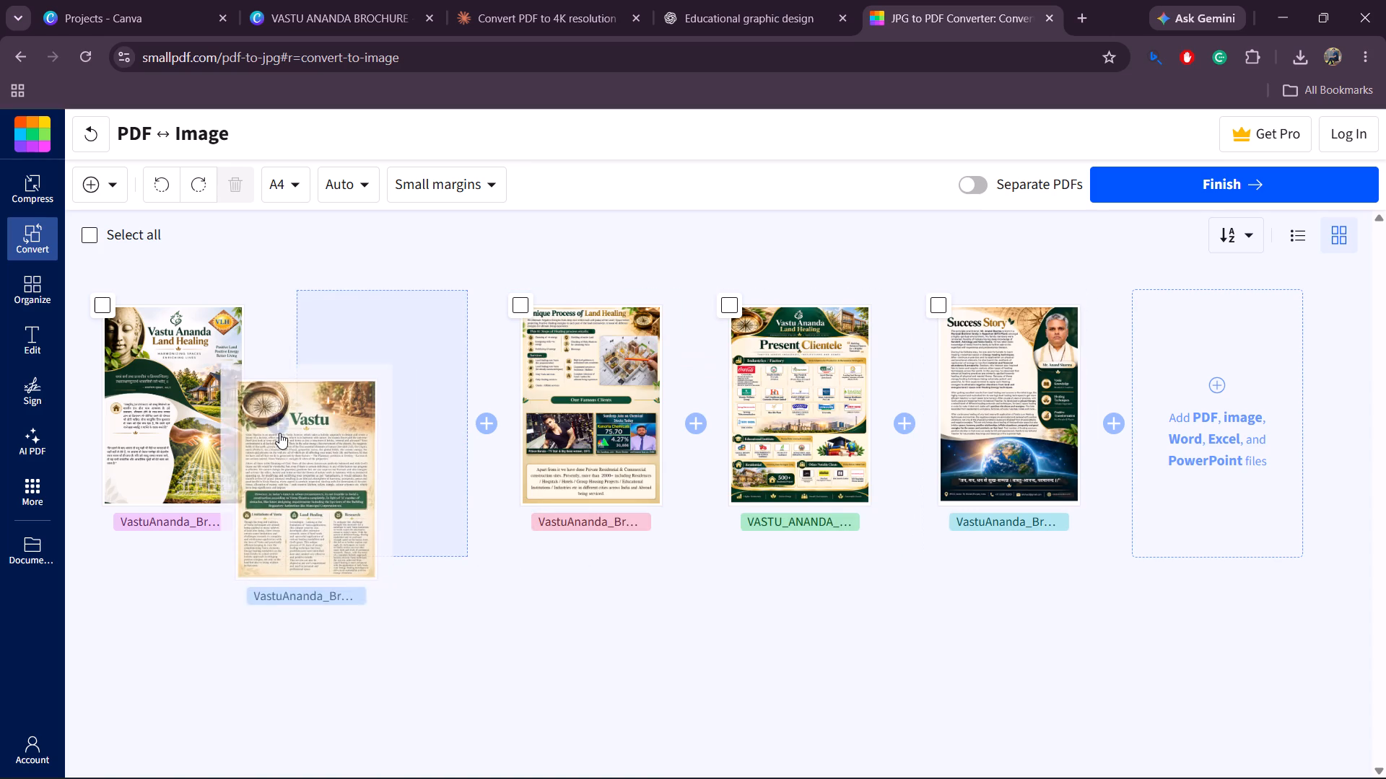
{"action": "left_click_drag", "start_coordinate": [279, 433], "coordinate": [314, 404]}
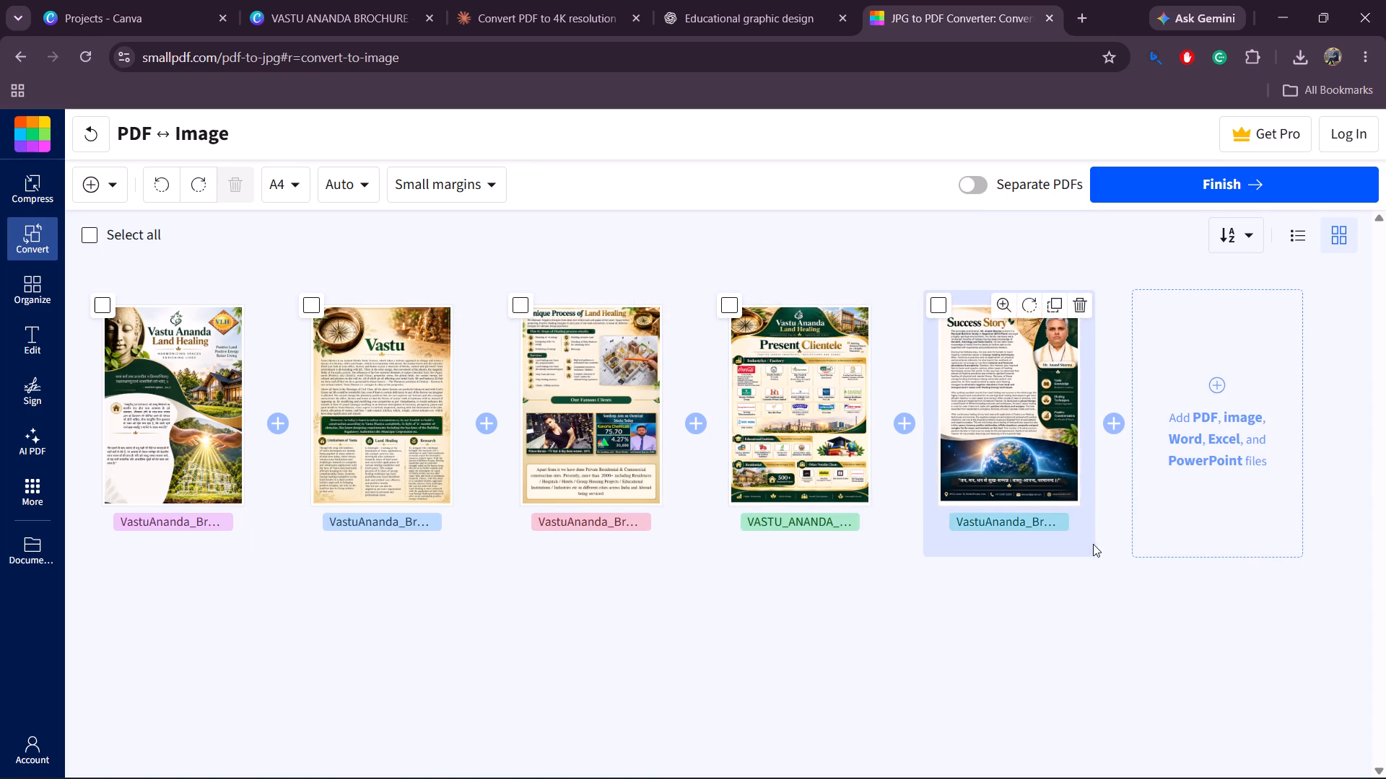
Select all five arranged brochure pages, convert them into one combined PDF and download it.
{"action": "left_click", "coordinate": [97, 302]}
{"action": "left_click", "coordinate": [312, 304]}
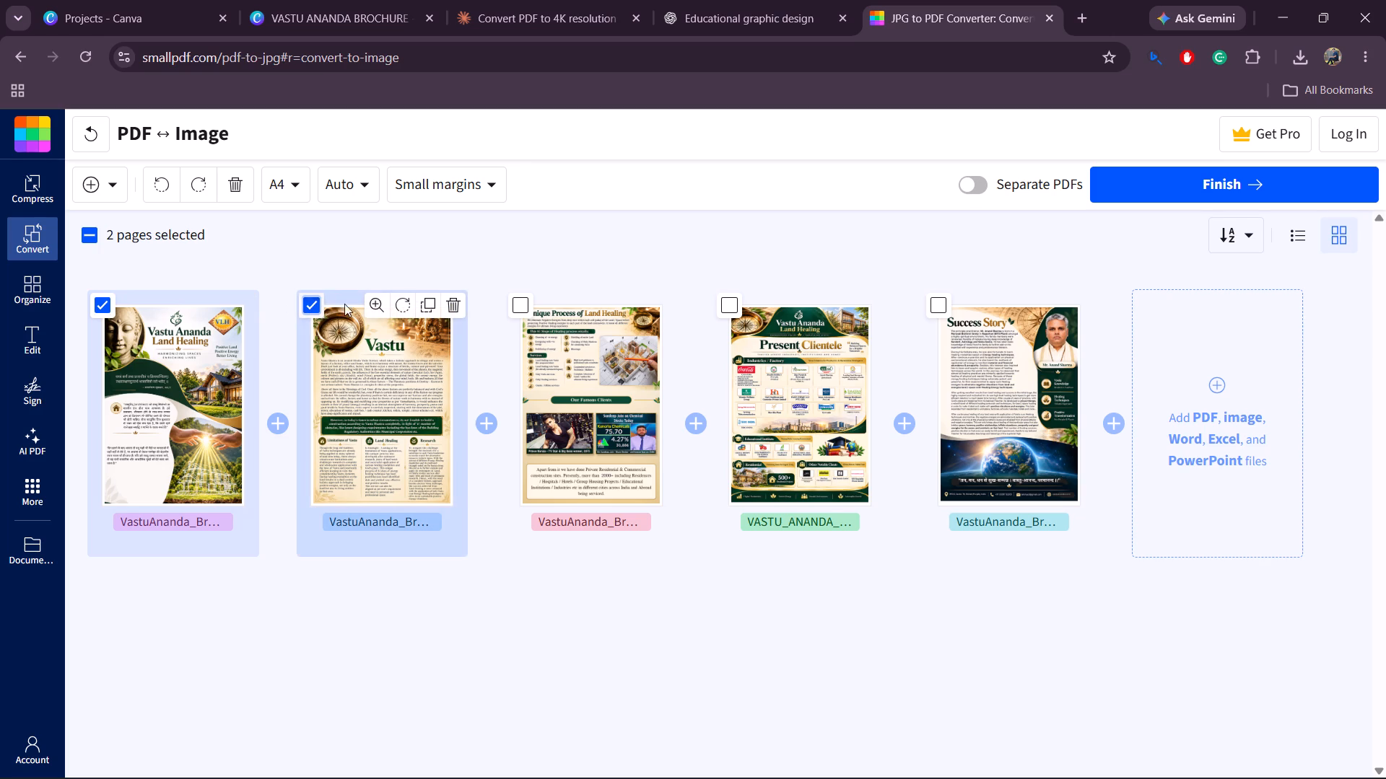
{"action": "left_click", "coordinate": [516, 304]}
{"action": "left_click", "coordinate": [730, 307]}
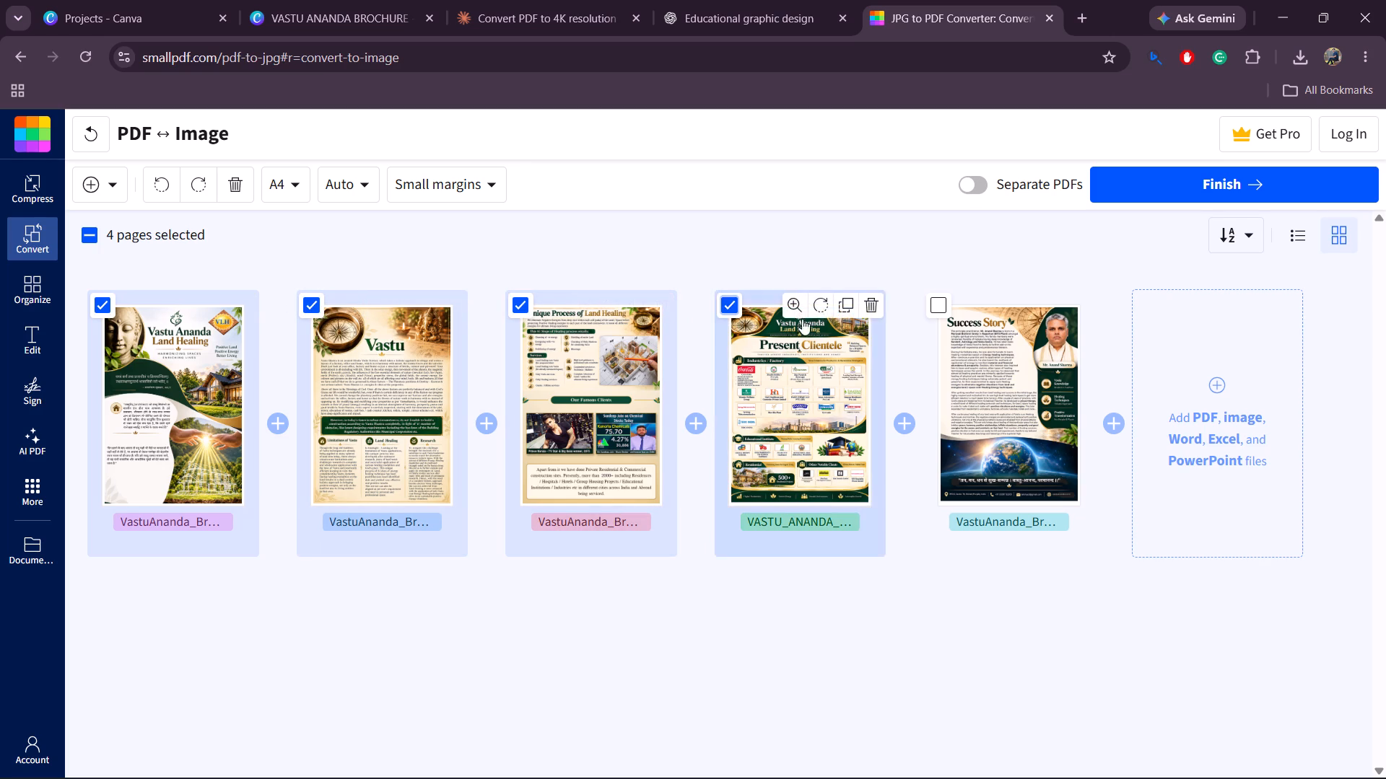
{"action": "left_click", "coordinate": [941, 309]}
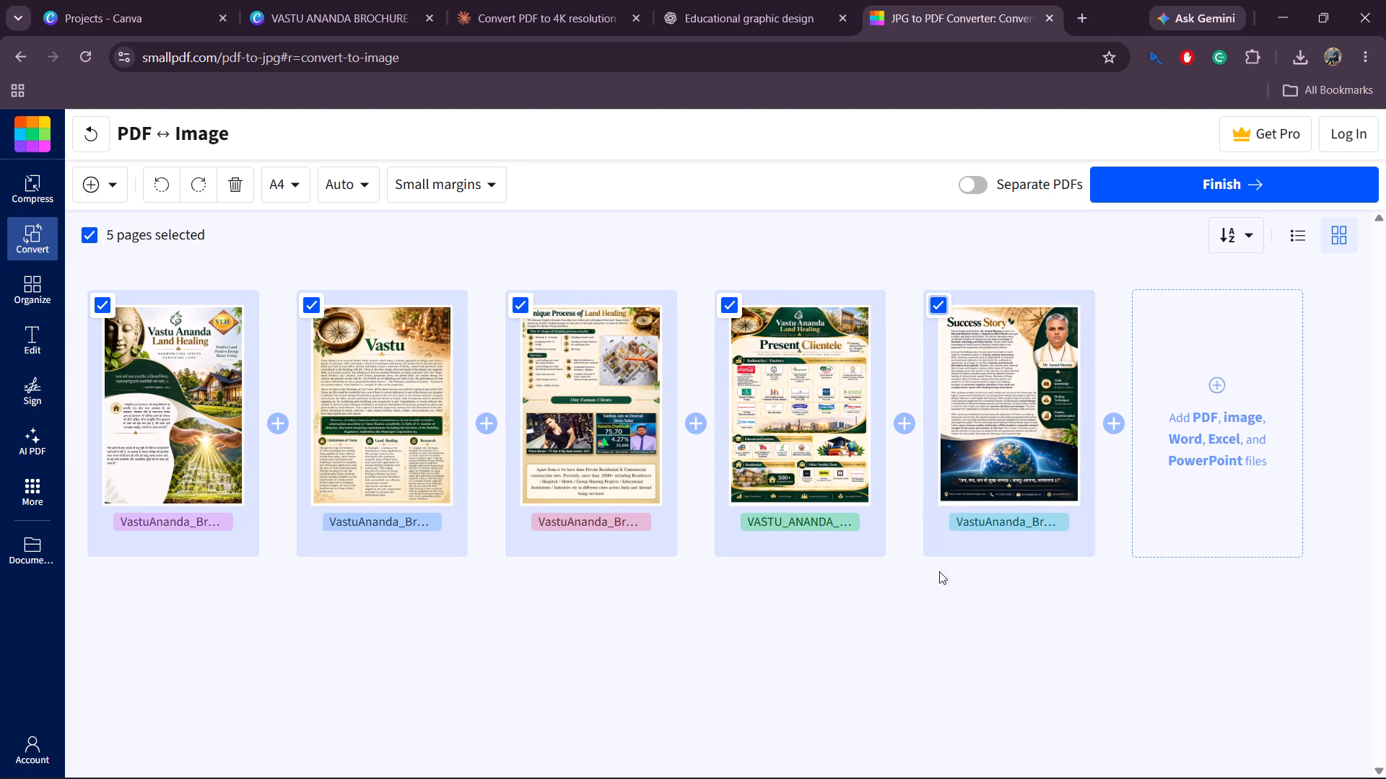
{"action": "left_click", "coordinate": [1204, 399]}
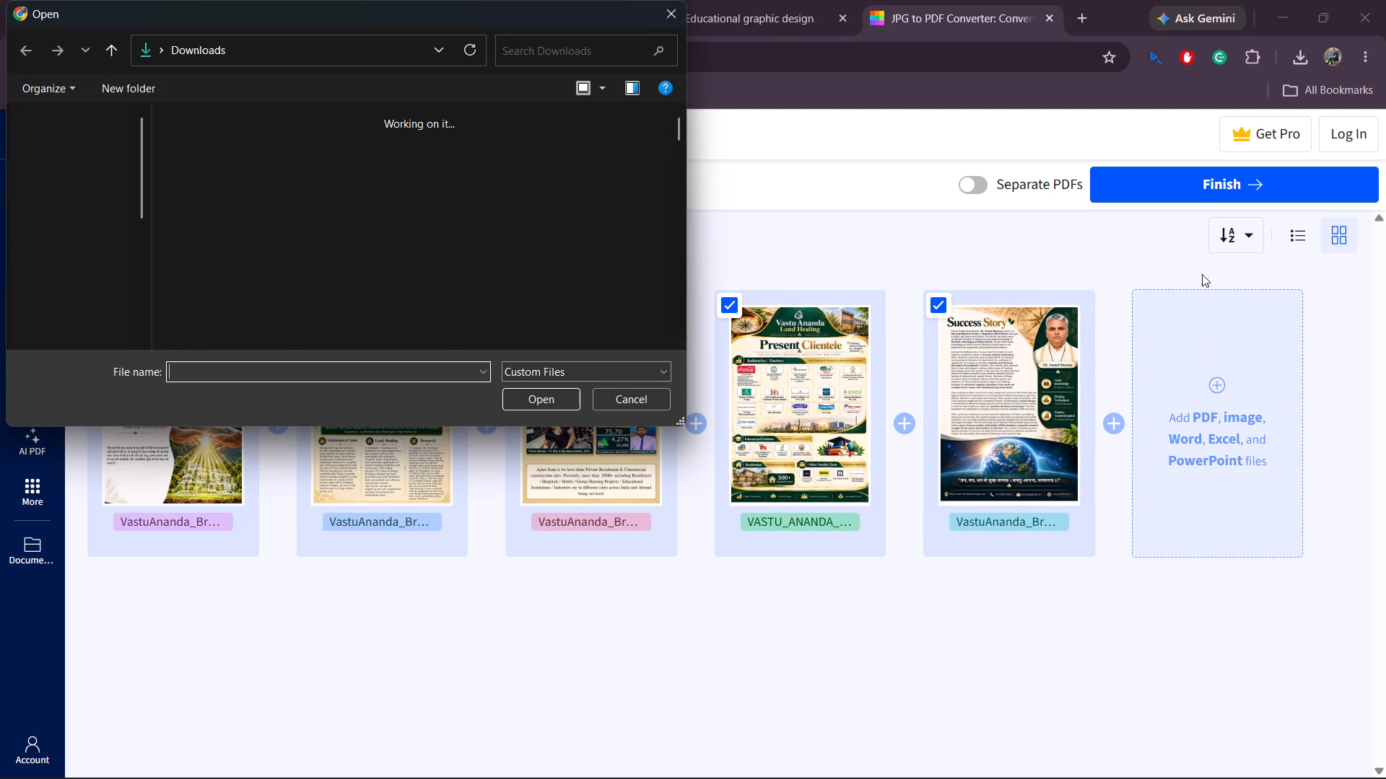
{"action": "left_click", "coordinate": [671, 12]}
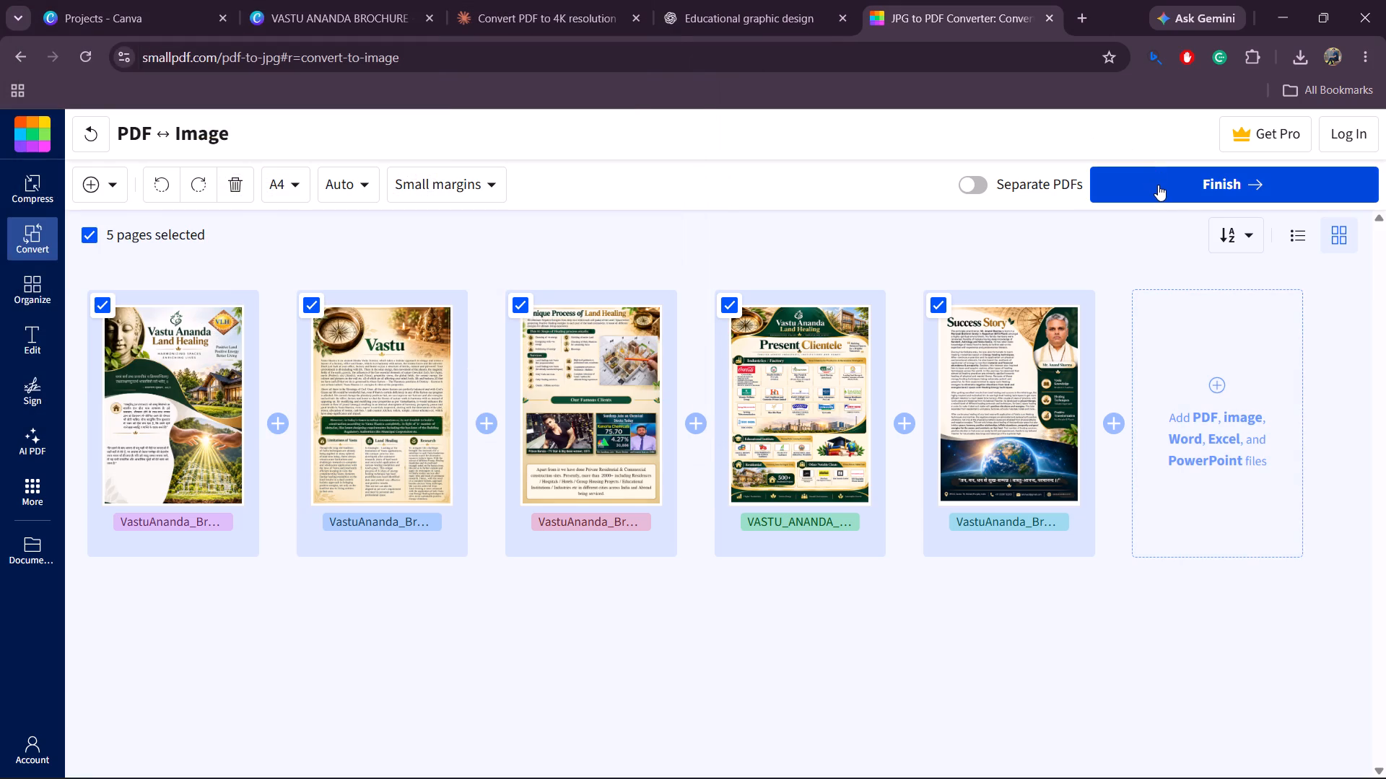
{"action": "left_click", "coordinate": [1158, 185]}
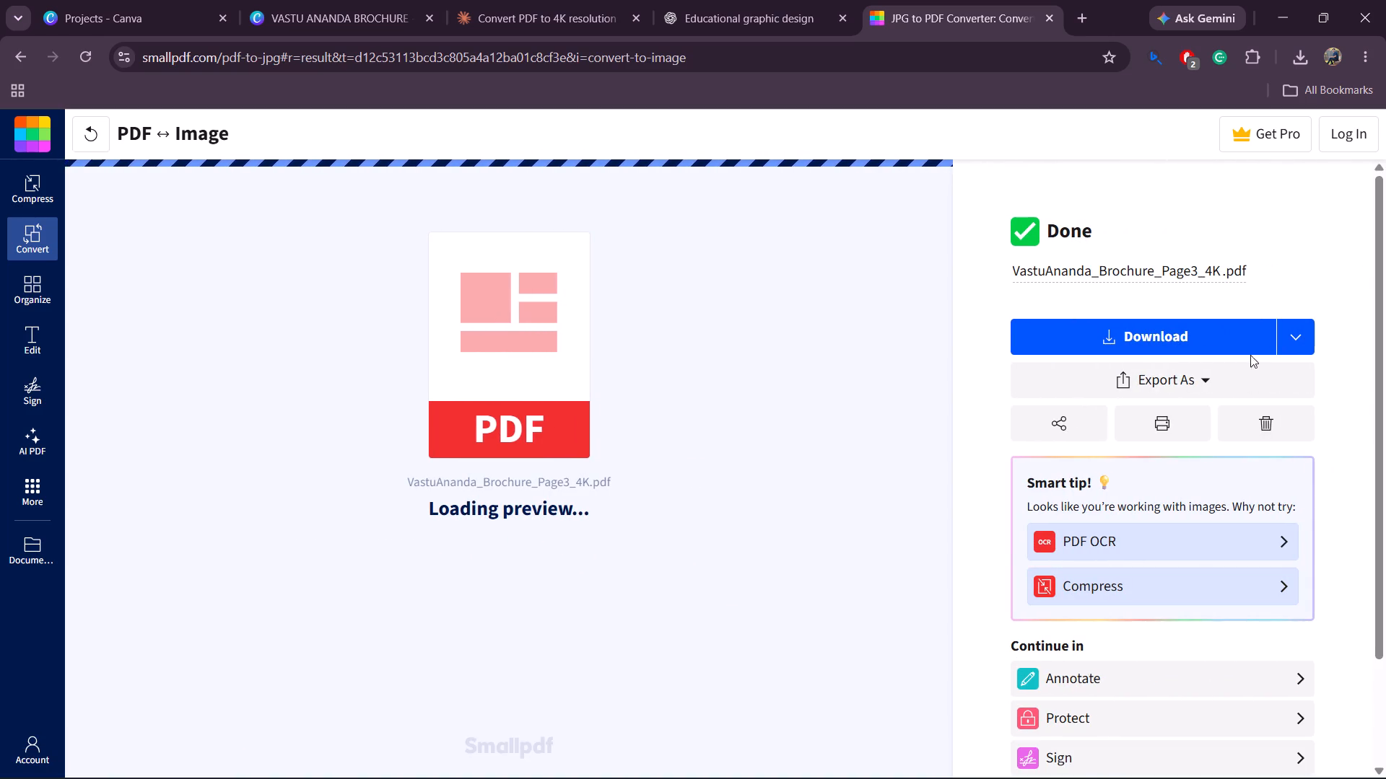
{"action": "left_click", "coordinate": [1245, 335]}
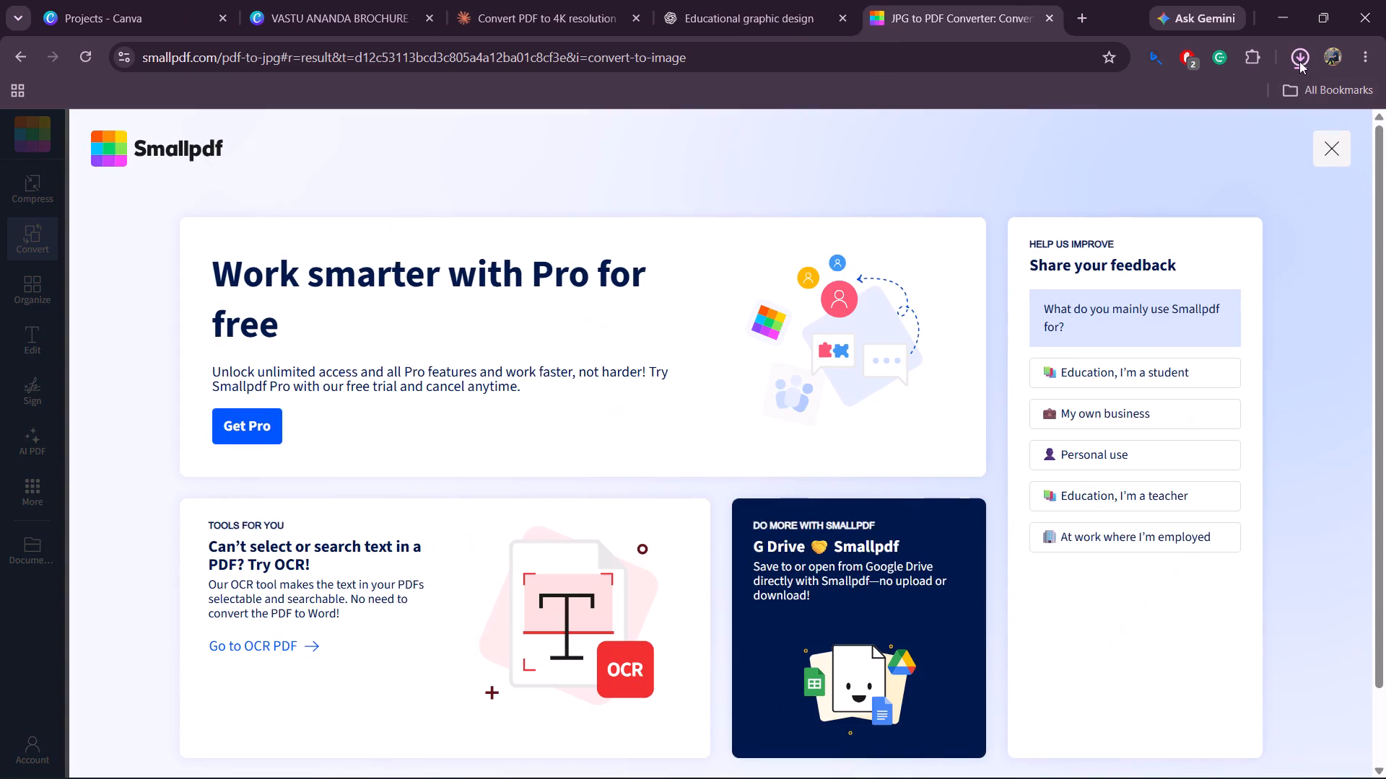
Open the downloaded brochure PDF in Adobe Acrobat and review all its pages from the cover to the Success Story page.
{"action": "left_click", "coordinate": [1298, 54]}
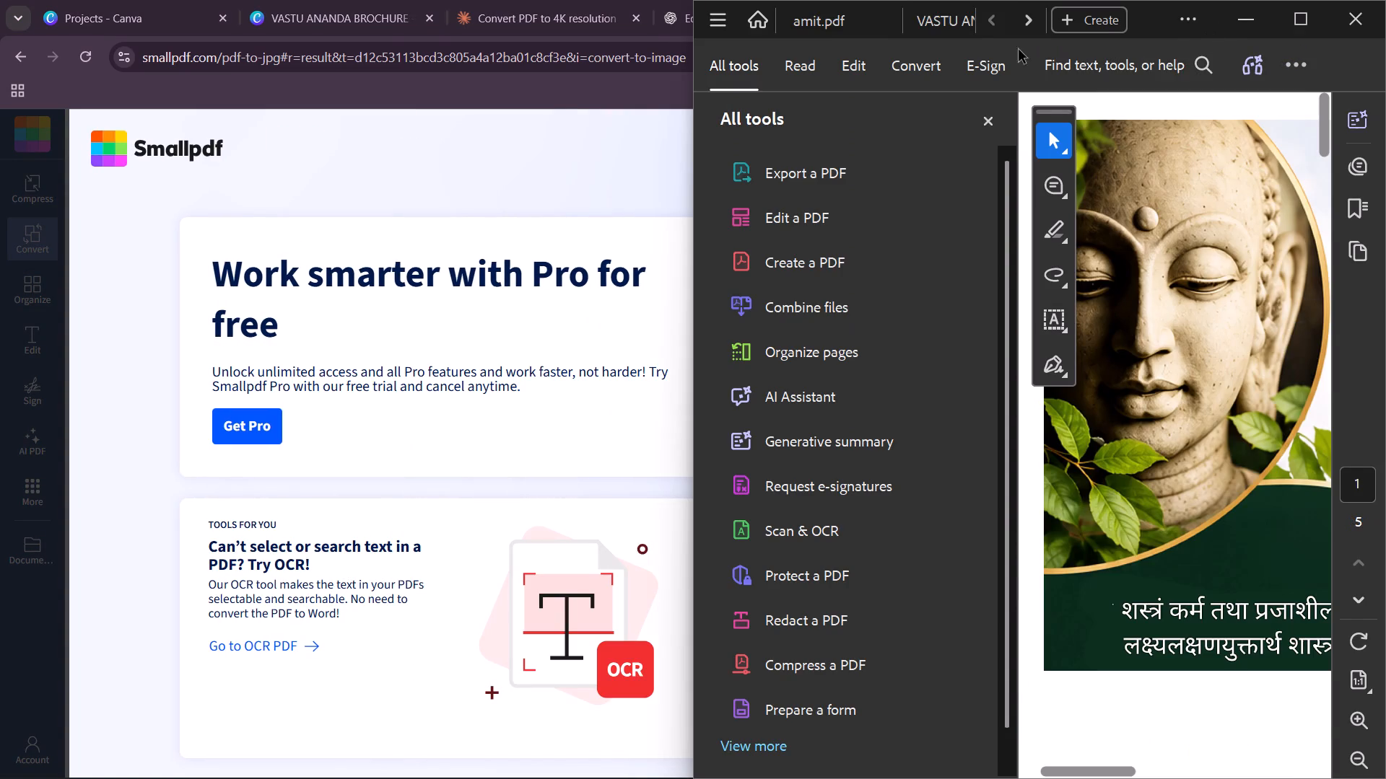
{"action": "left_click", "coordinate": [1297, 19]}
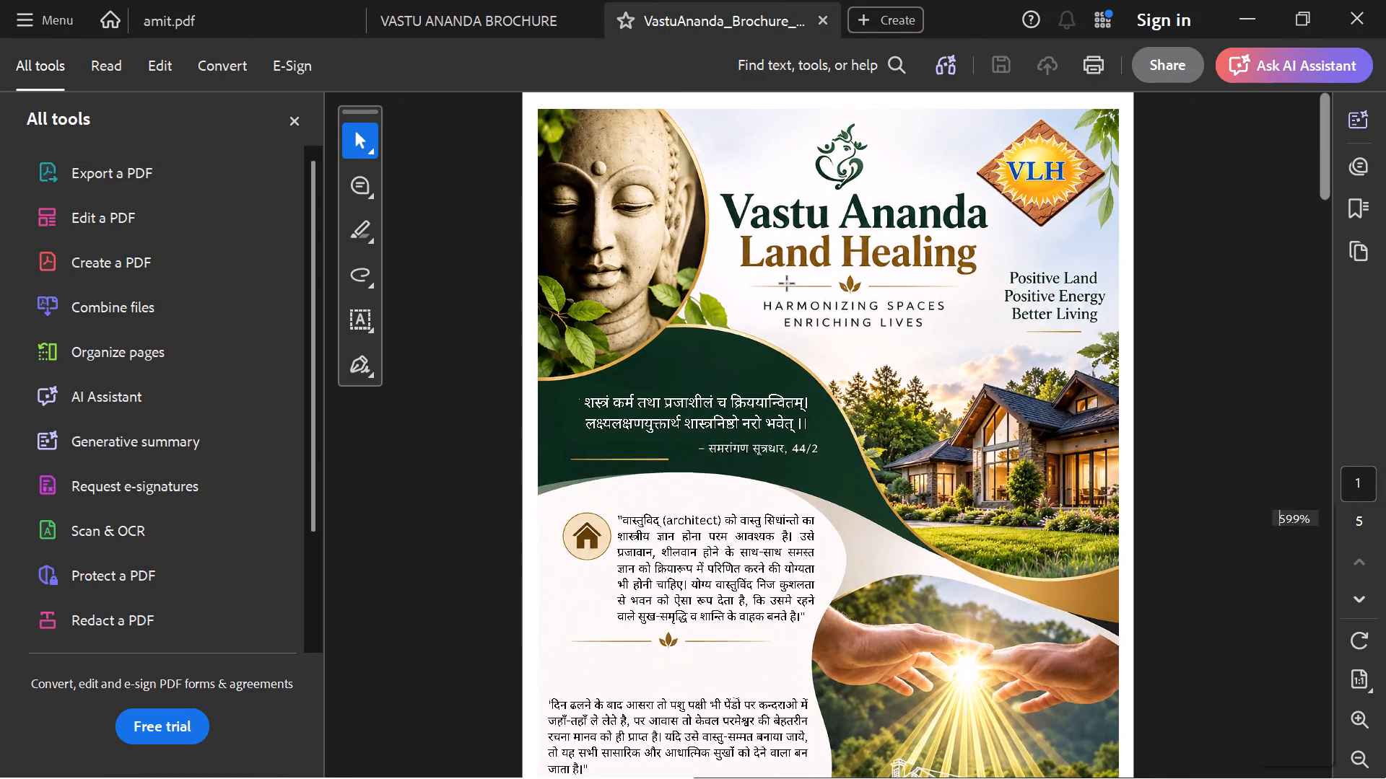
{"action": "scroll", "coordinate": [788, 284], "scroll_direction": "down", "scroll_amount": 3}
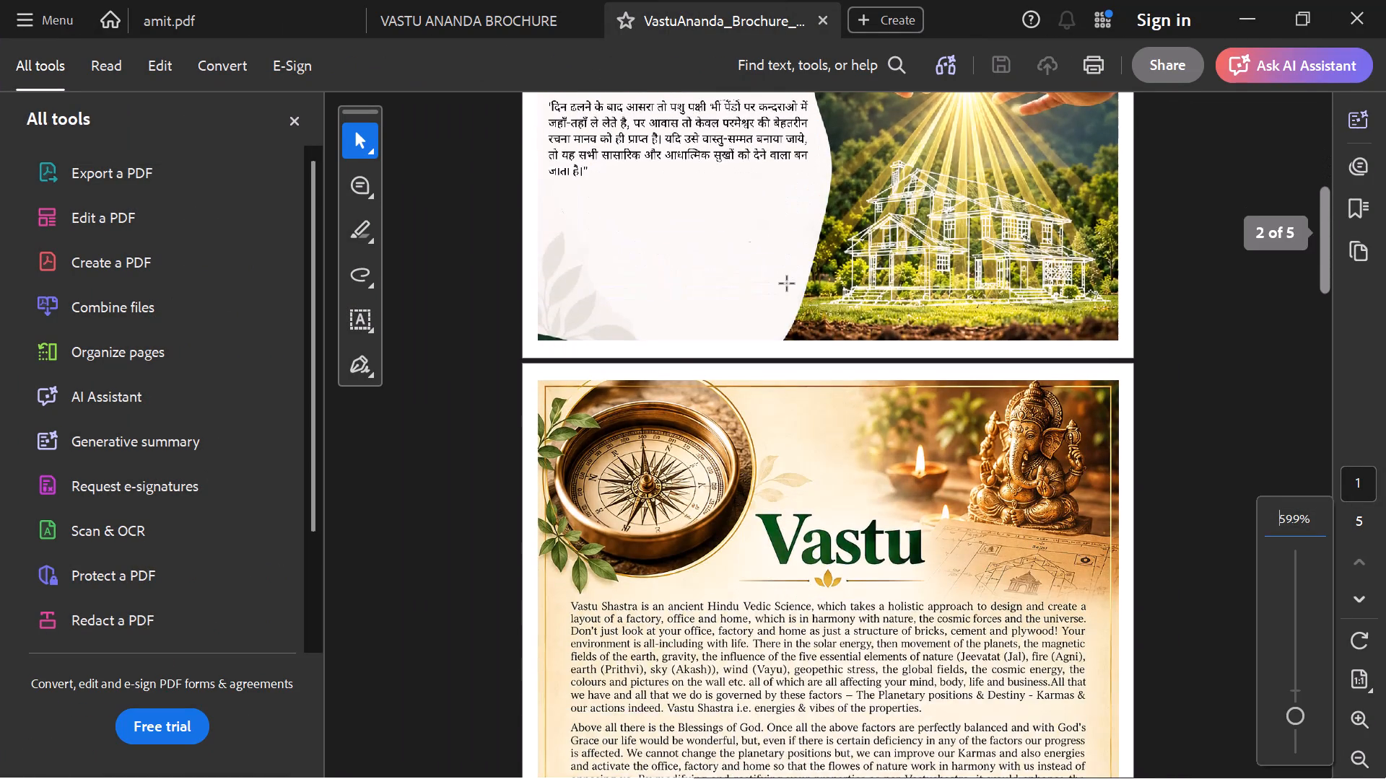
{"action": "scroll", "coordinate": [788, 284], "scroll_direction": "down", "scroll_amount": 4}
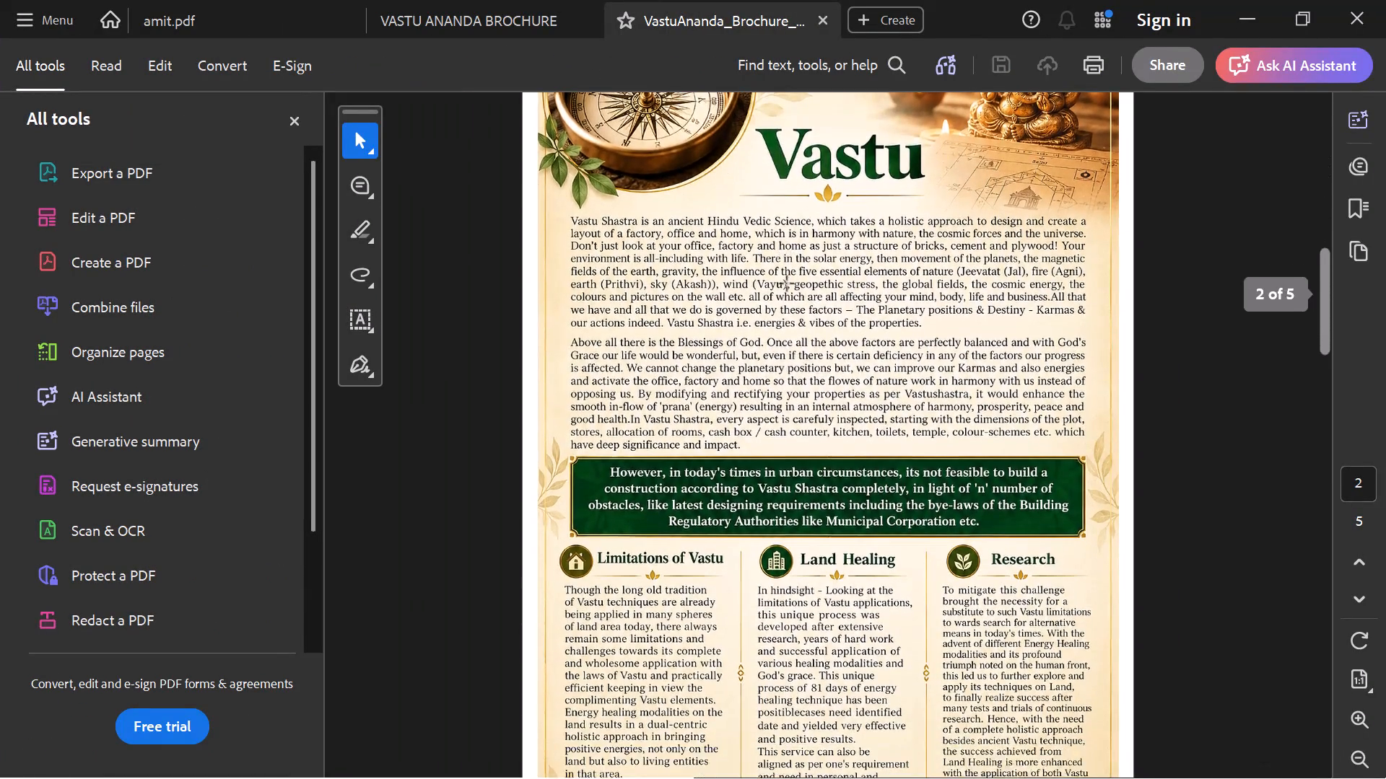
{"action": "scroll", "coordinate": [788, 284], "scroll_direction": "down", "scroll_amount": 2}
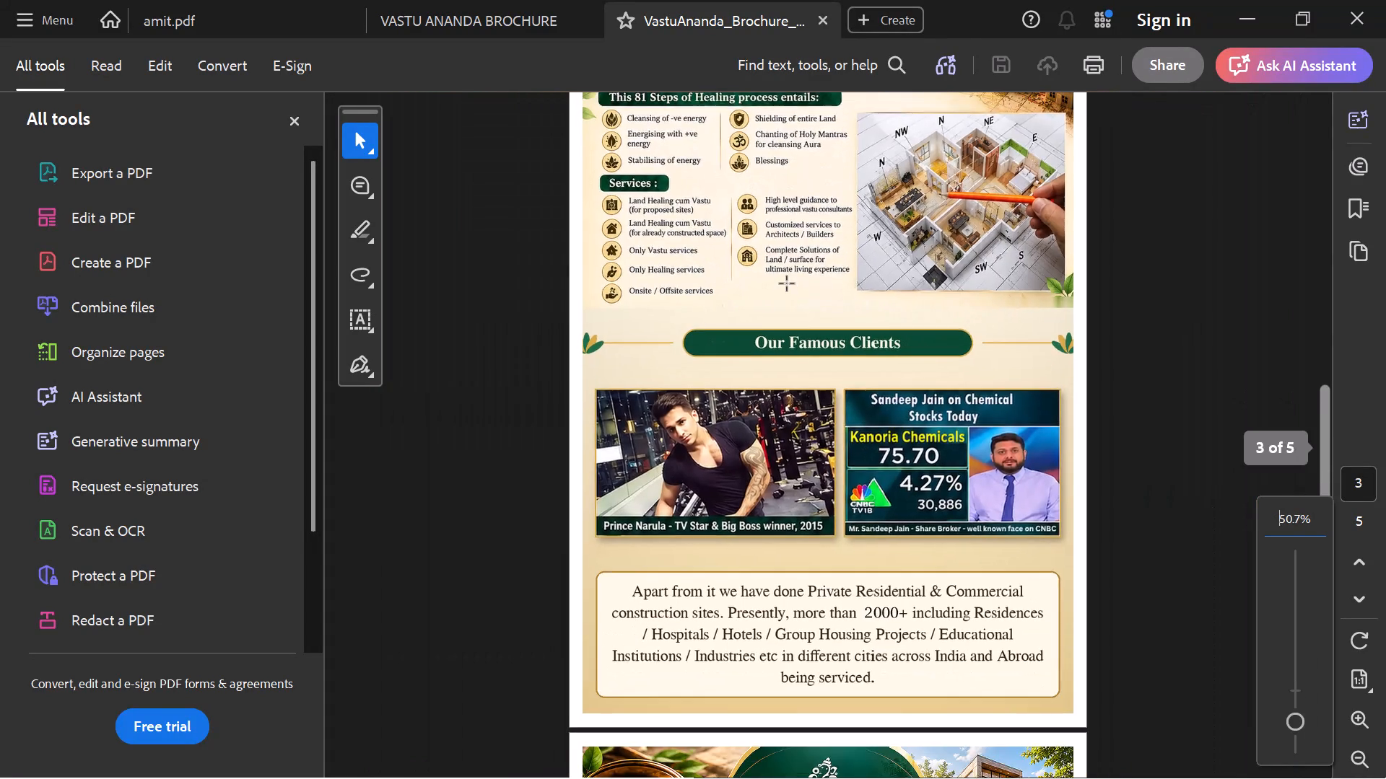
{"action": "scroll", "coordinate": [788, 284], "scroll_direction": "down", "scroll_amount": 4}
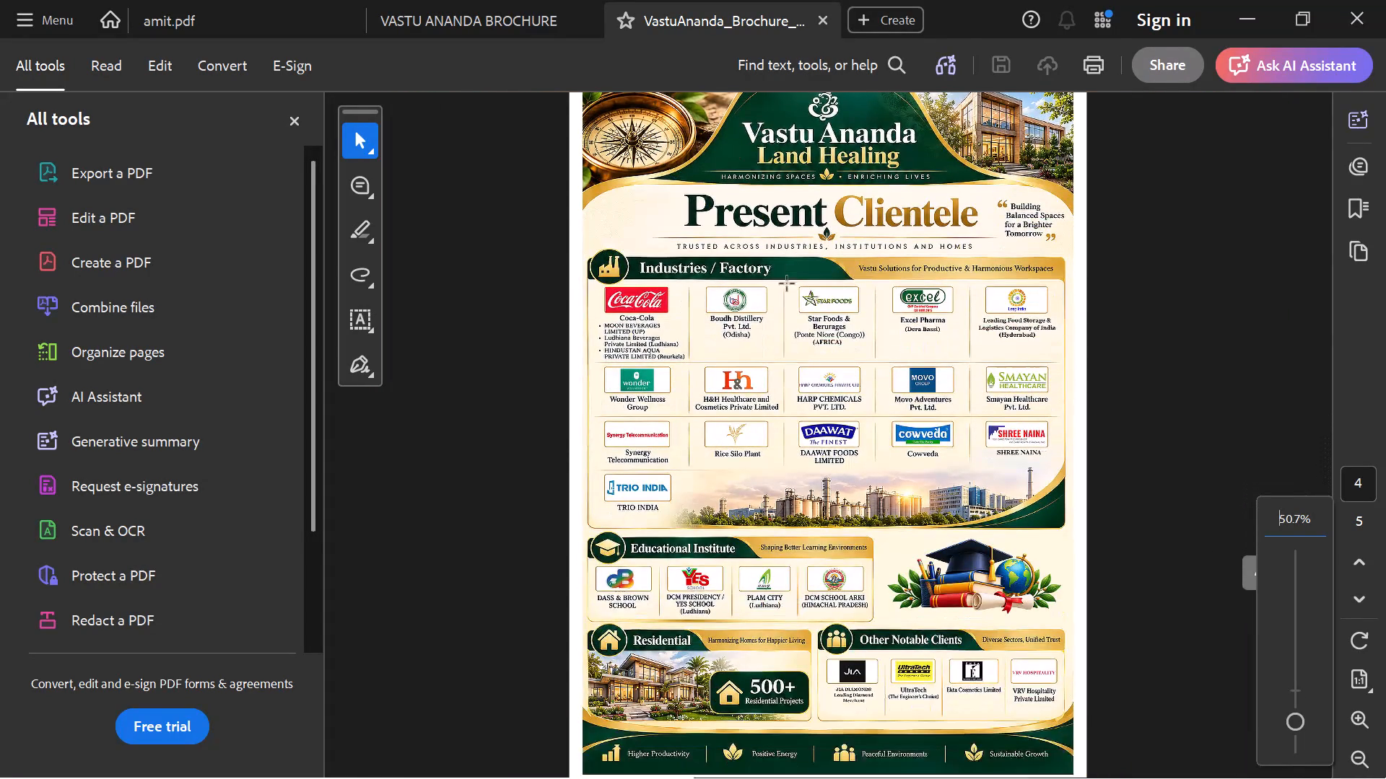
{"action": "scroll", "coordinate": [788, 284], "scroll_direction": "down", "scroll_amount": 3}
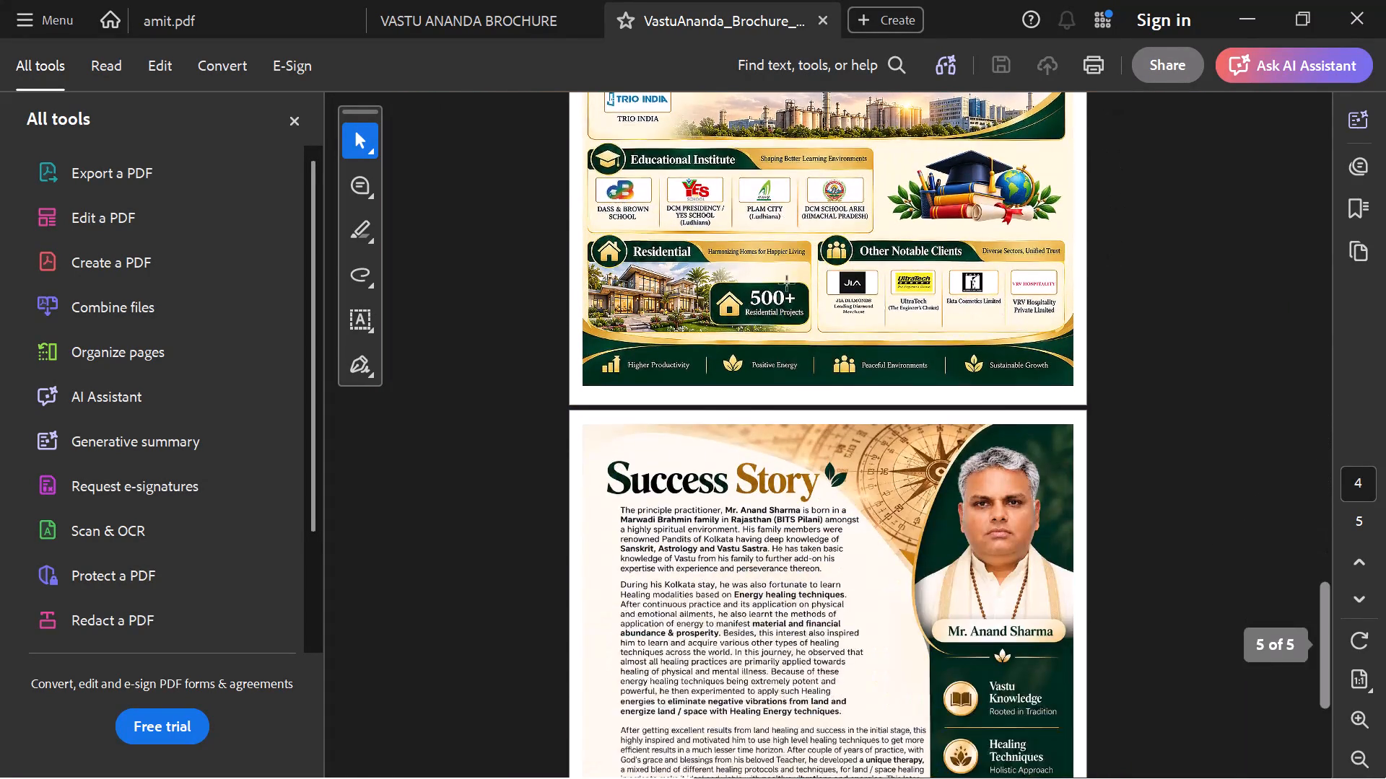
{"action": "scroll", "coordinate": [788, 284], "scroll_direction": "down", "scroll_amount": 4}
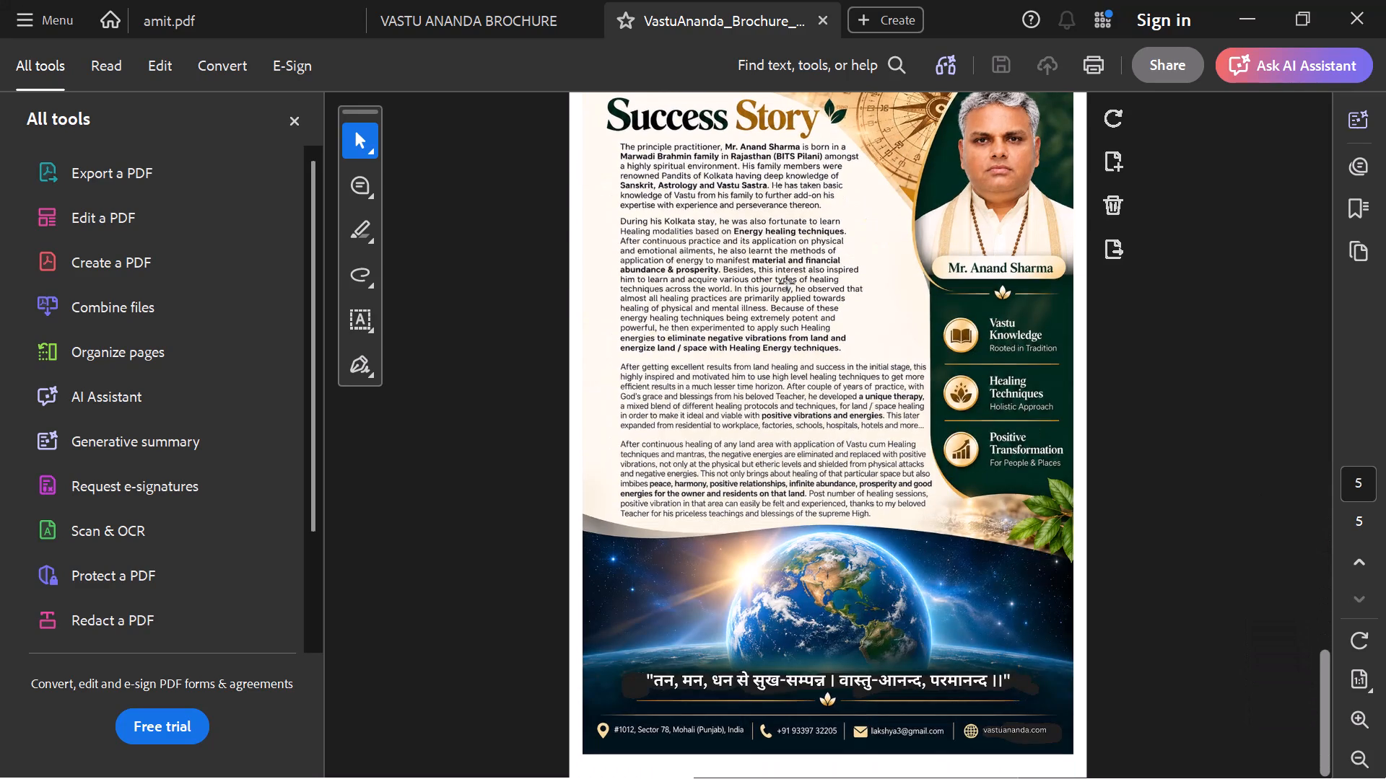
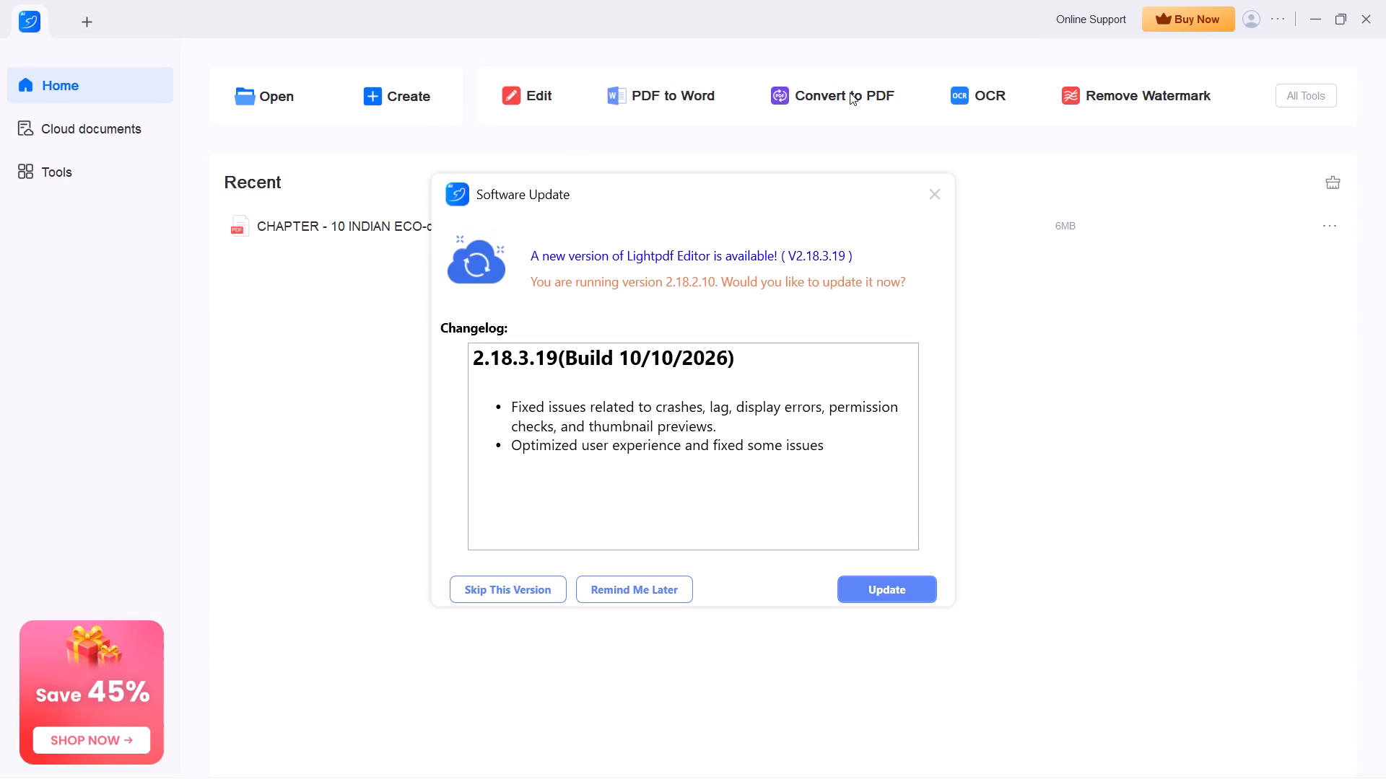
Skip the offered LightPDF Editor software update, version 2.18.3.19.
{"action": "left_click", "coordinate": [523, 591]}
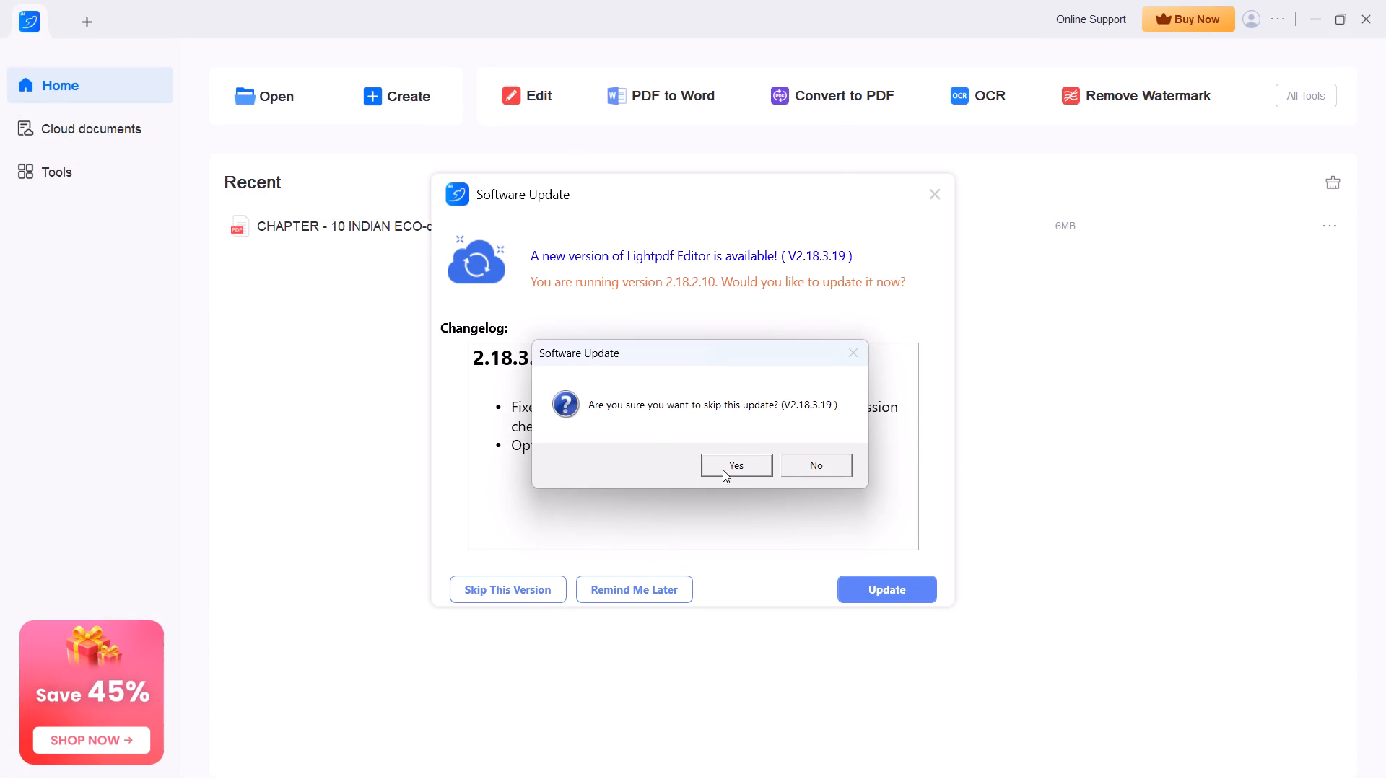
{"action": "left_click", "coordinate": [733, 469]}
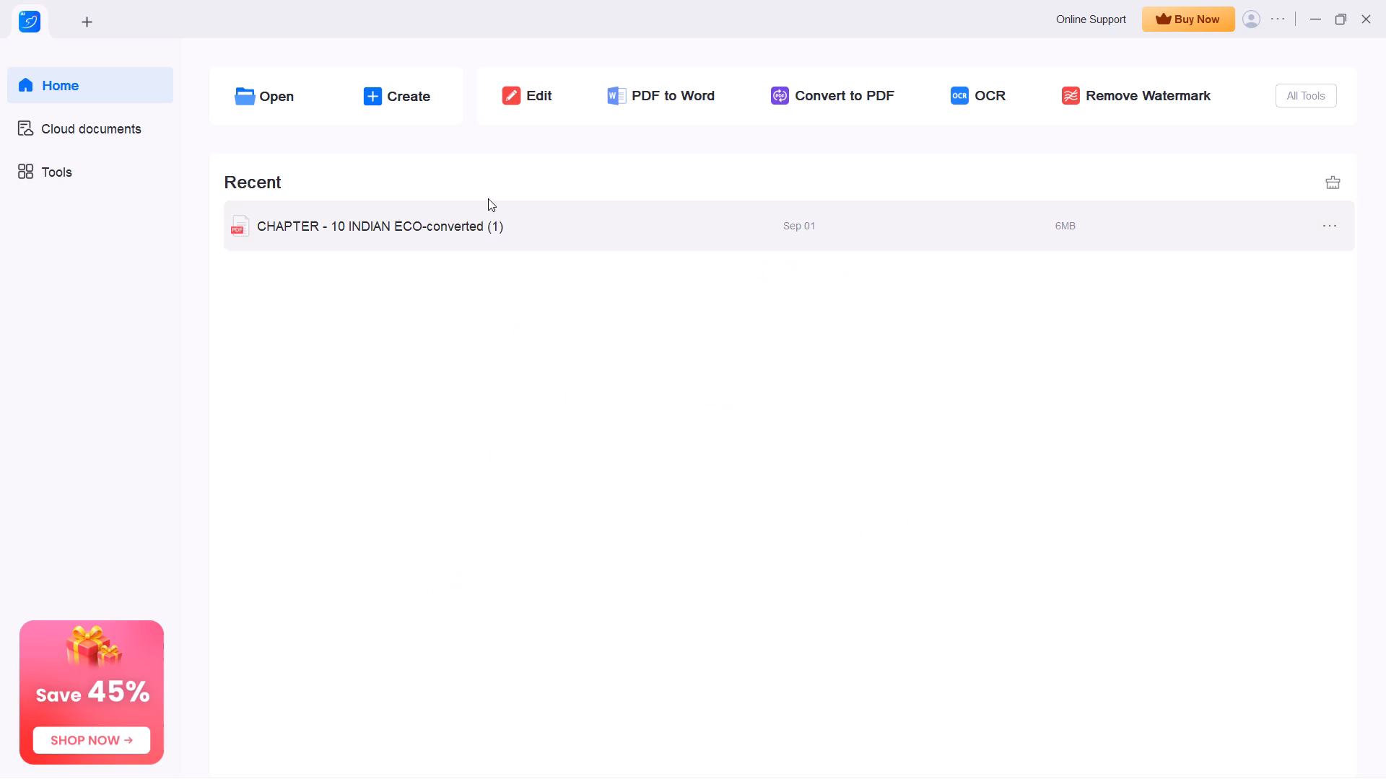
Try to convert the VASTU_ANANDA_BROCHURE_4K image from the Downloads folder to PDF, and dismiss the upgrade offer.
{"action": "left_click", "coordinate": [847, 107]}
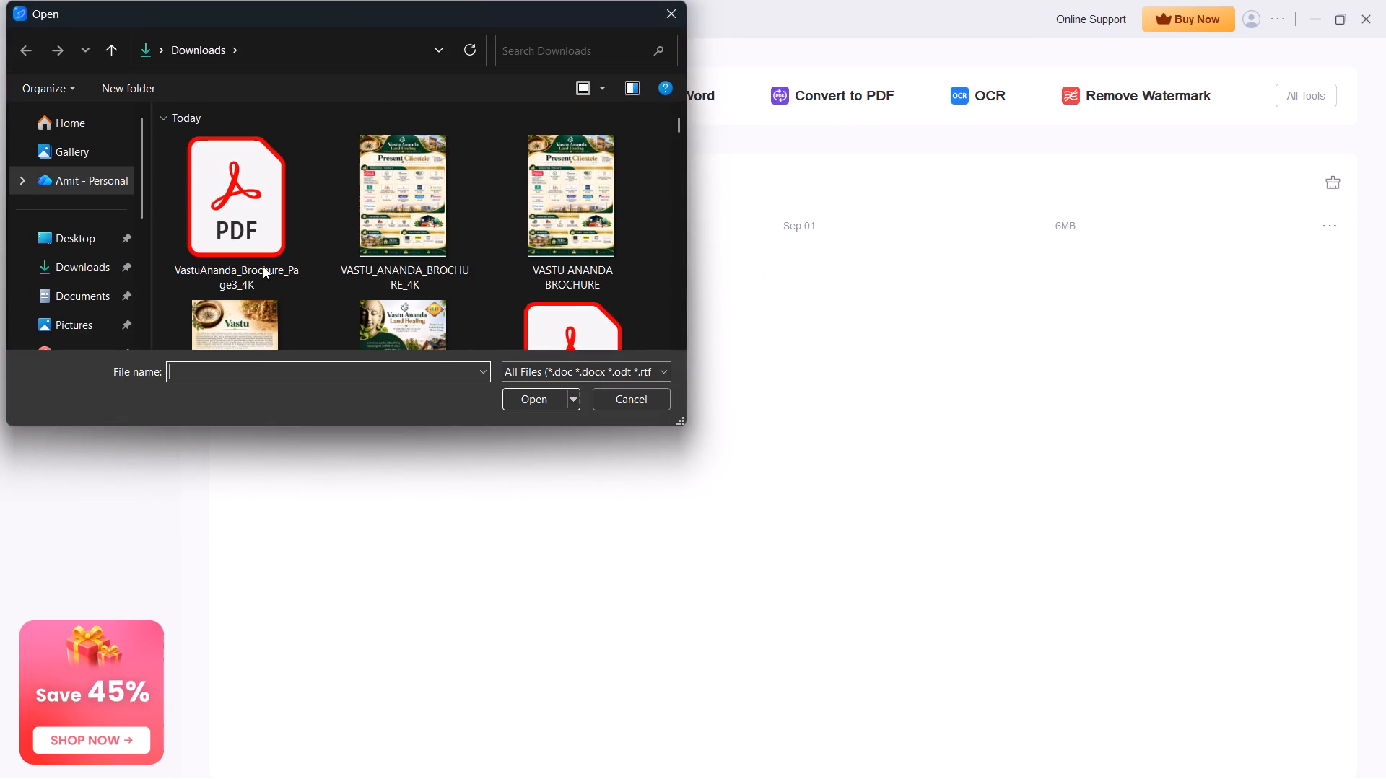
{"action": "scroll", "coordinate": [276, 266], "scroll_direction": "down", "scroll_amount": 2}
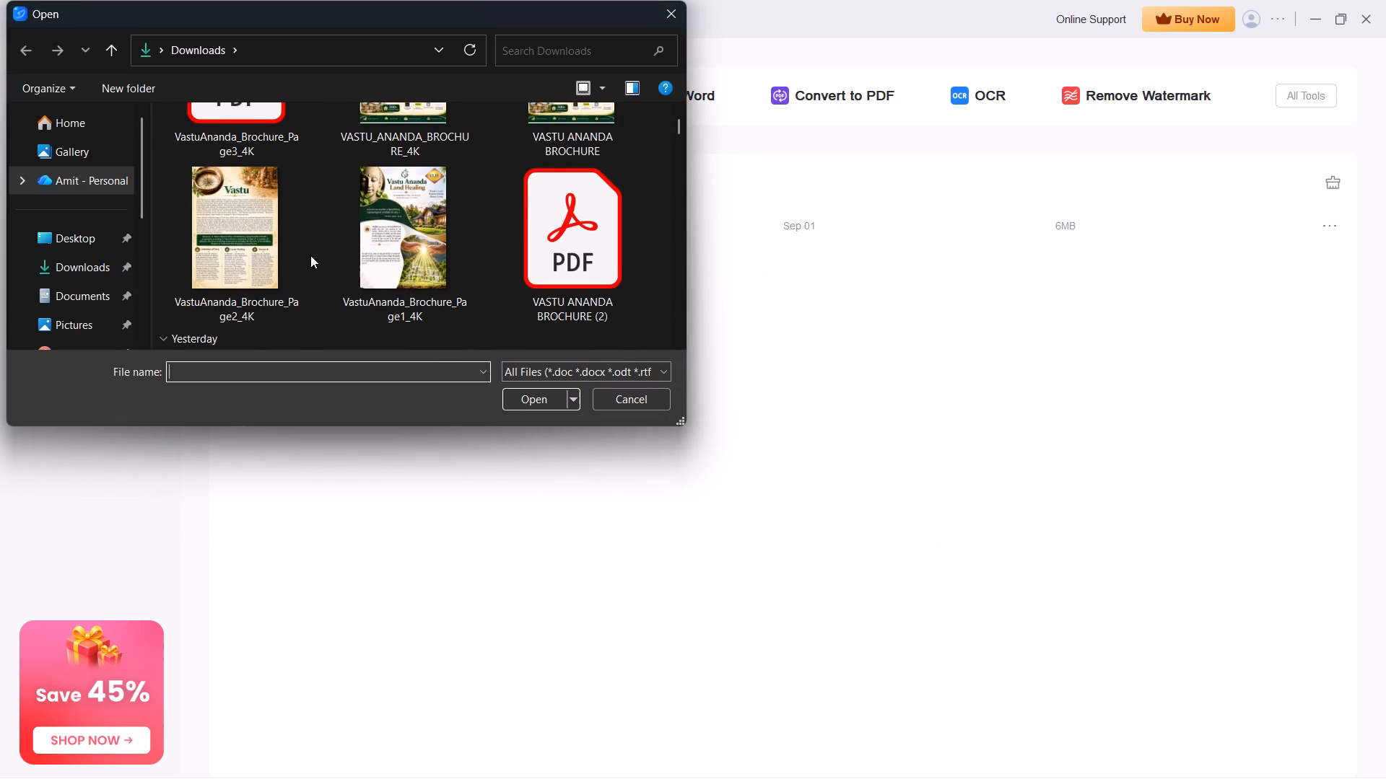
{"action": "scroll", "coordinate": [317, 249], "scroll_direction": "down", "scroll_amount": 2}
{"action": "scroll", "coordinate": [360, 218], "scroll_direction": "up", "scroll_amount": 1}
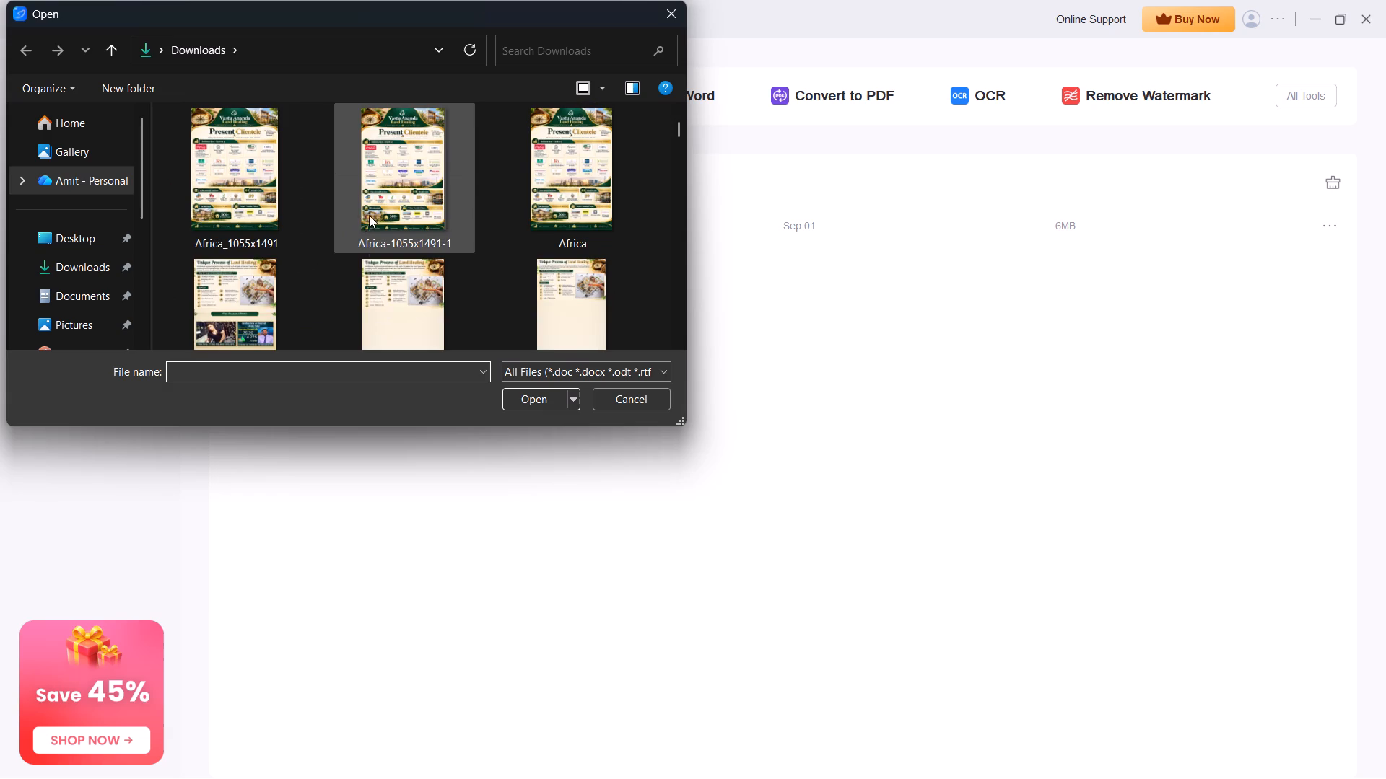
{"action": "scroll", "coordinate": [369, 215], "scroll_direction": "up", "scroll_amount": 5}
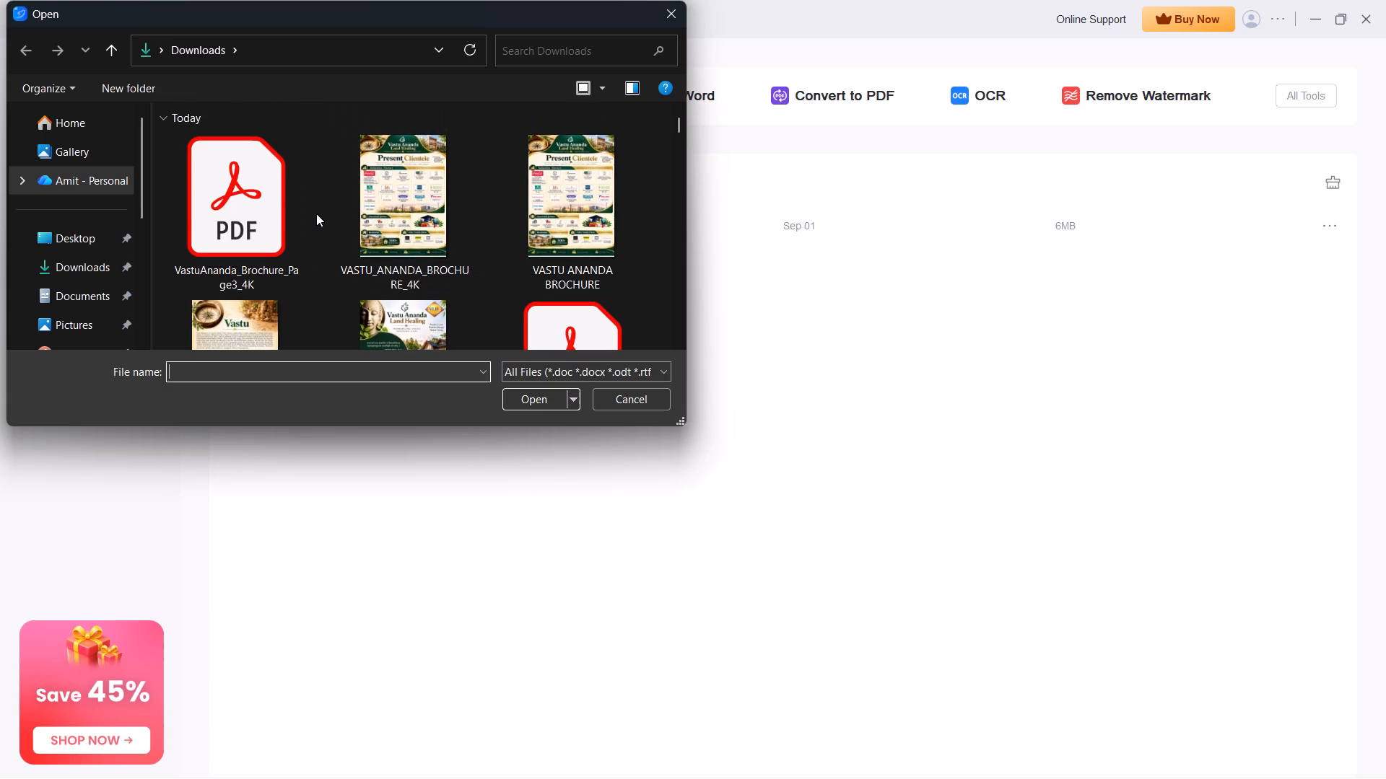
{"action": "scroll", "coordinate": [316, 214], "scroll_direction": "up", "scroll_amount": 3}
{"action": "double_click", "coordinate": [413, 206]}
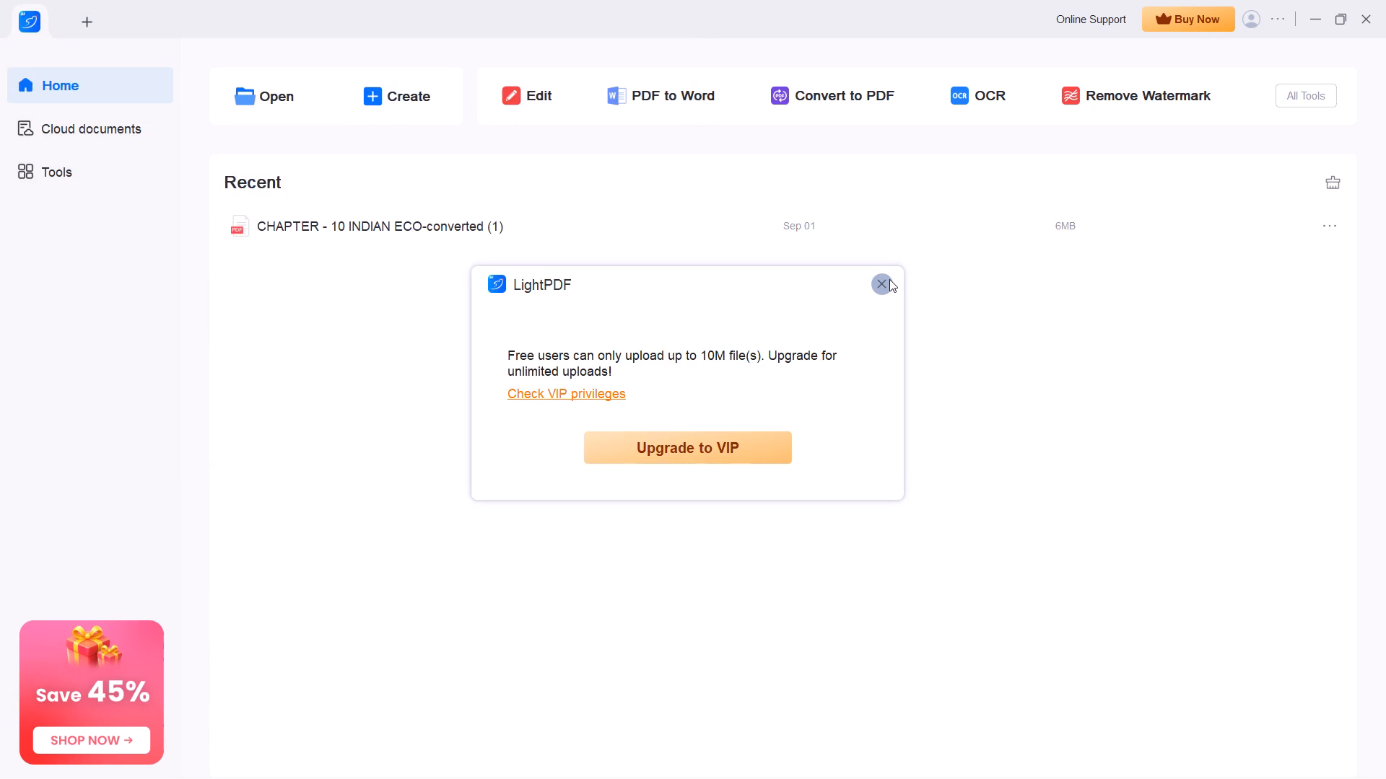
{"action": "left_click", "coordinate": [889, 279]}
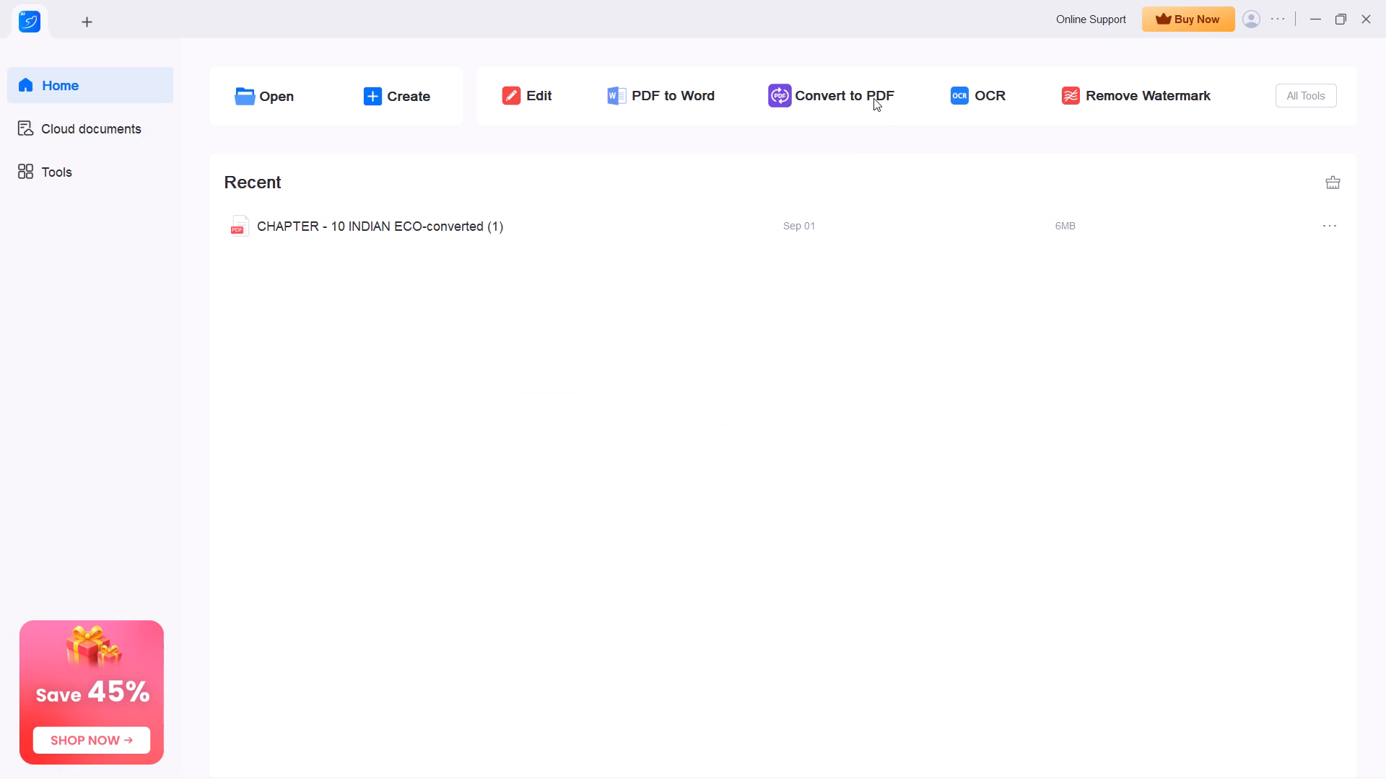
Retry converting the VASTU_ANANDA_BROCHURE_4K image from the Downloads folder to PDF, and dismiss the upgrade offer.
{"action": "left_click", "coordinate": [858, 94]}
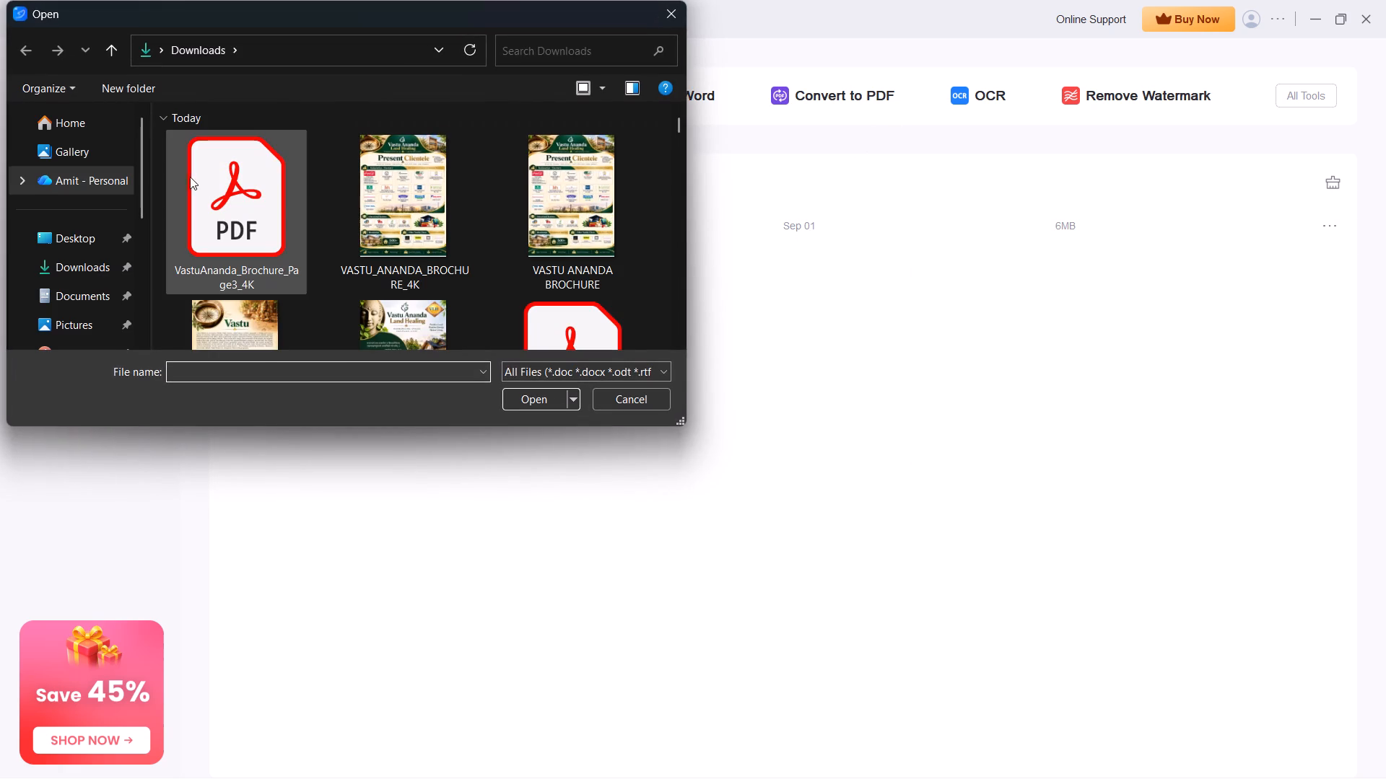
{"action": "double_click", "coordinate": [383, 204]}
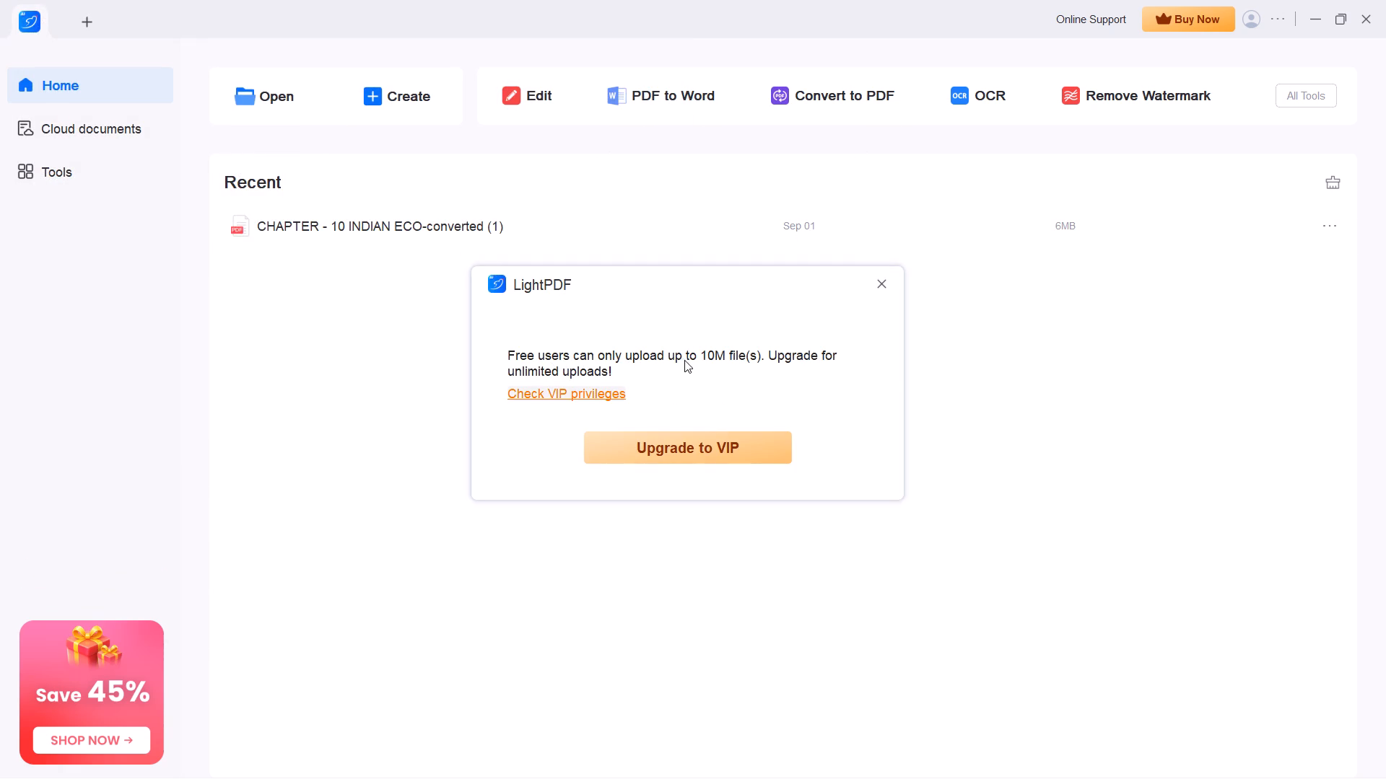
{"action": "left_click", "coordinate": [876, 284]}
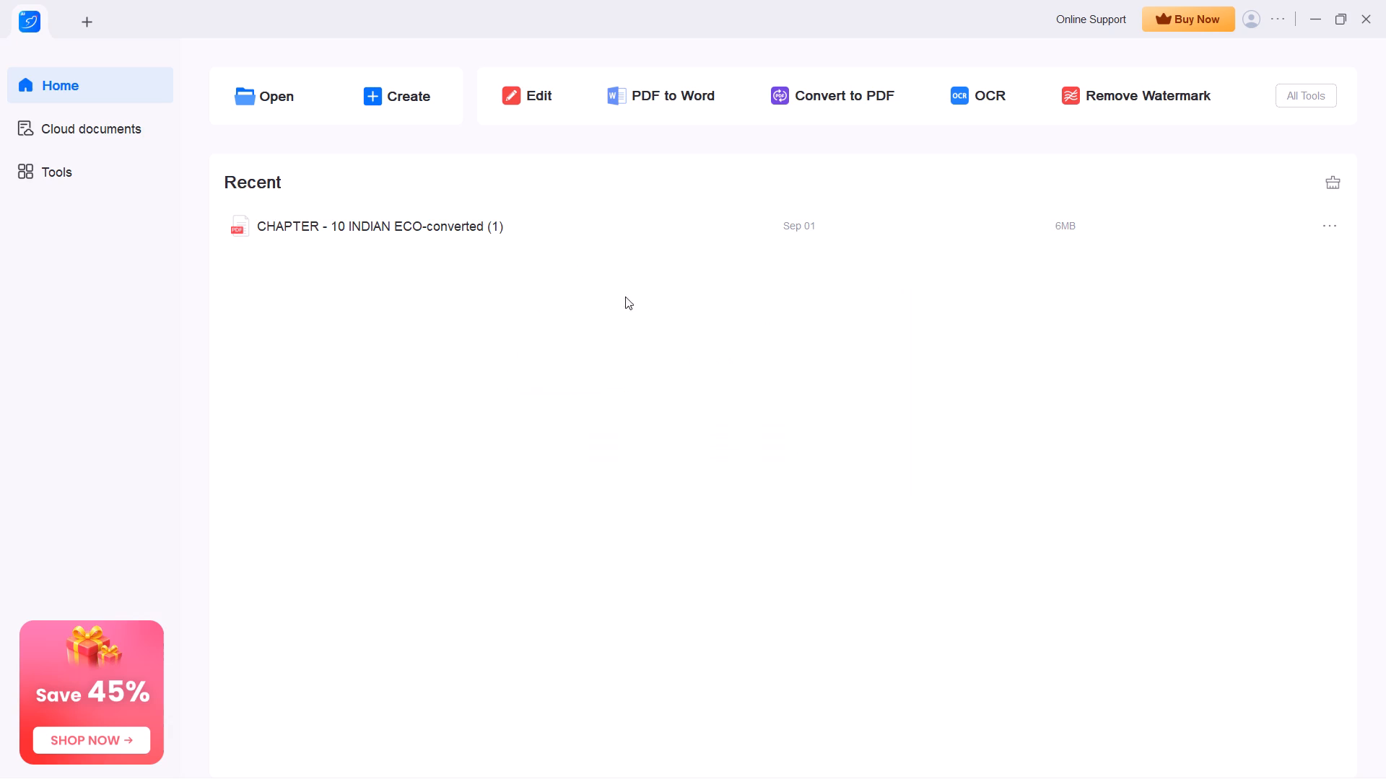
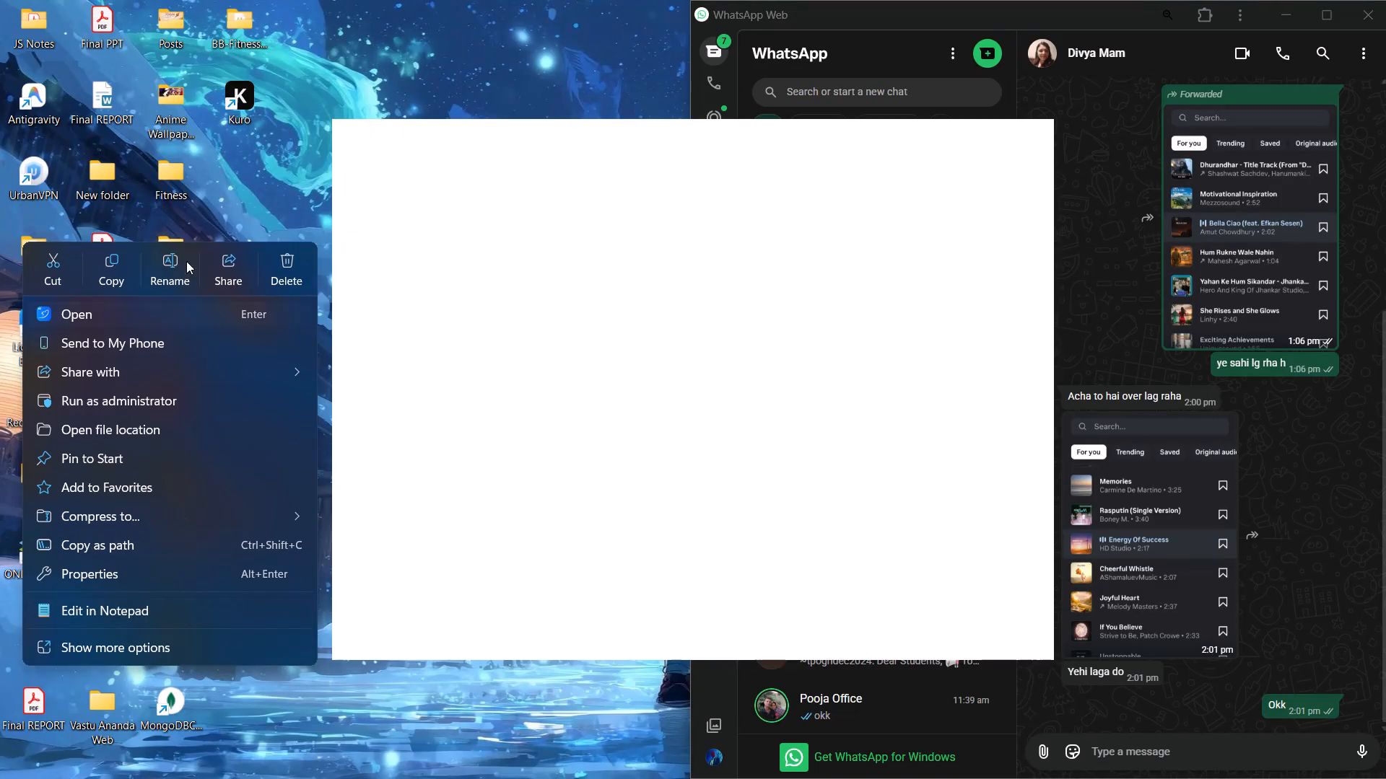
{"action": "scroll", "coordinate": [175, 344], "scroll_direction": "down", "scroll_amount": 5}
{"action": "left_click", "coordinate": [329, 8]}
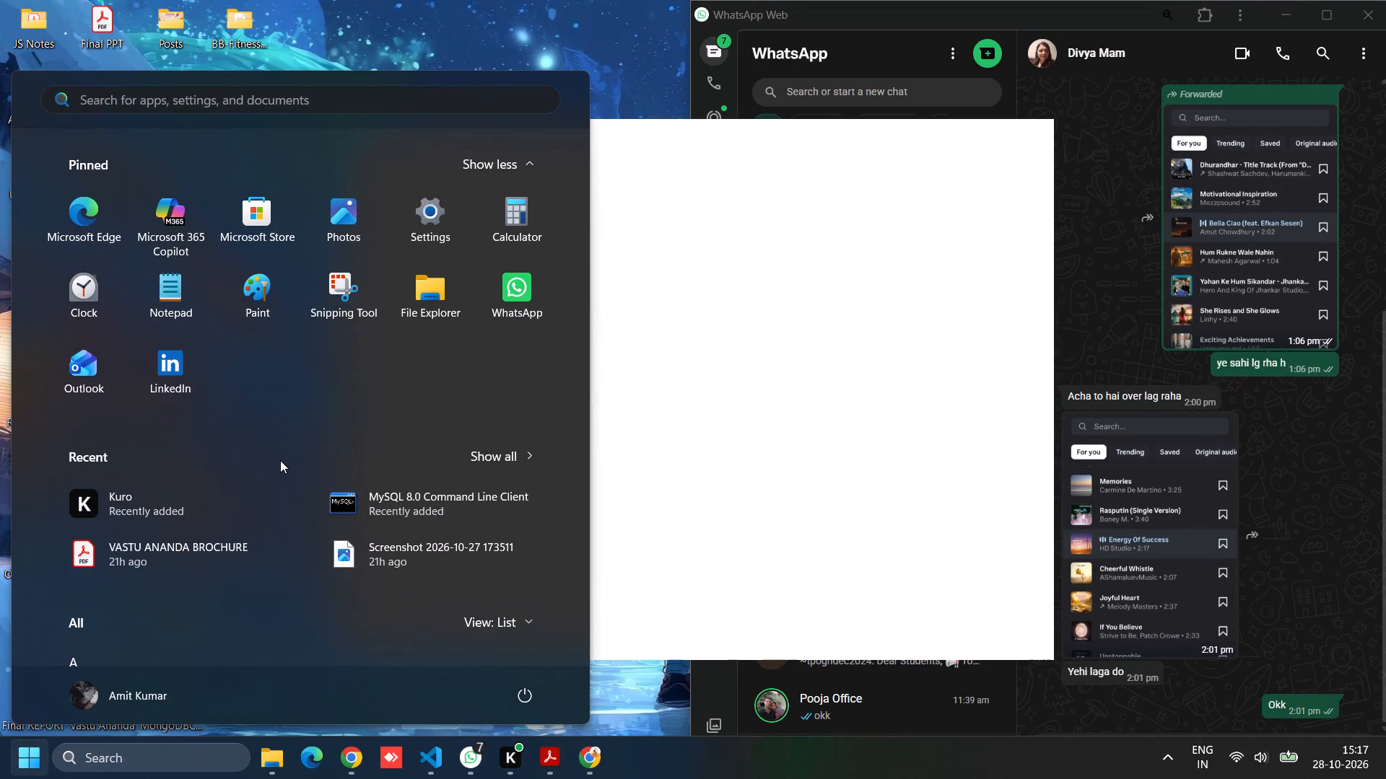
Look through the alphabetical list of installed apps for LightPDF Editor, and close the list.
{"action": "scroll", "coordinate": [323, 545], "scroll_direction": "down", "scroll_amount": 2}
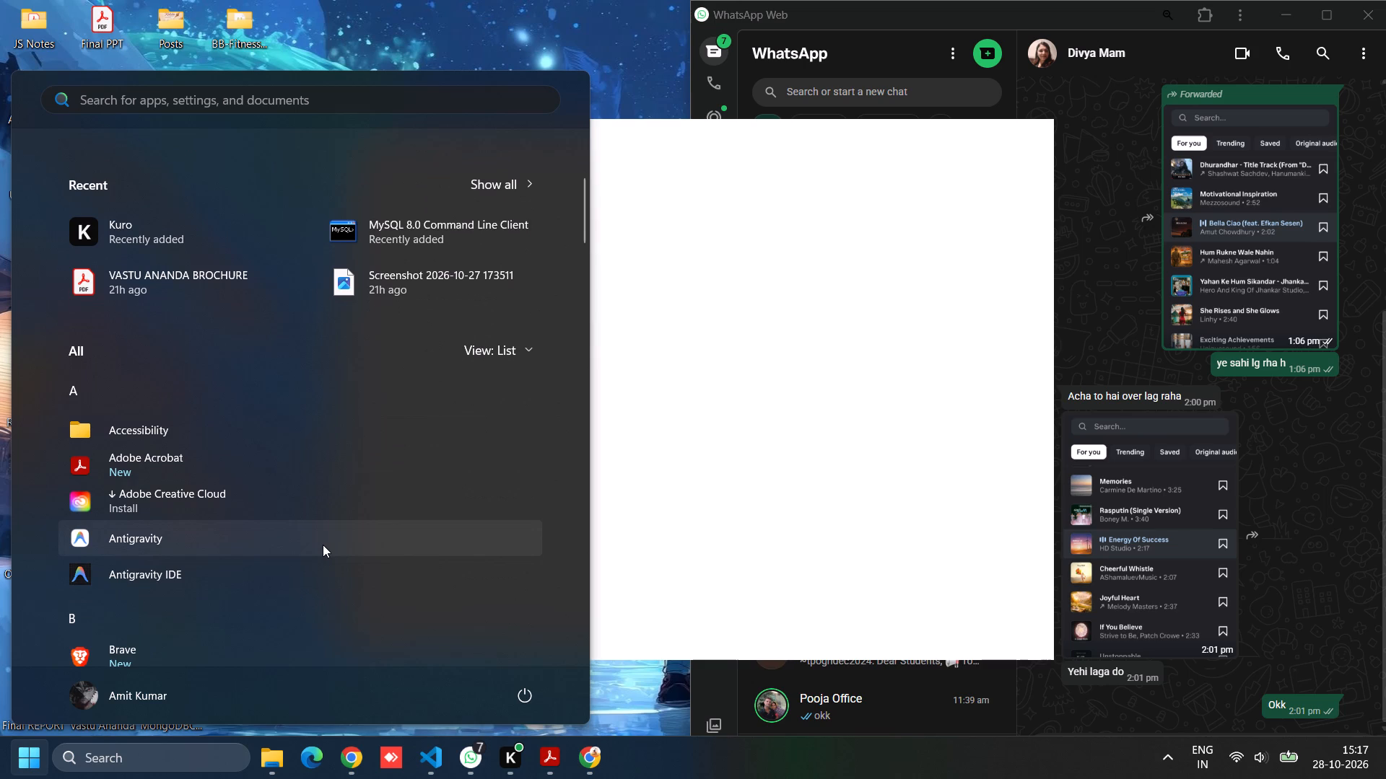
{"action": "scroll", "coordinate": [323, 545], "scroll_direction": "down", "scroll_amount": 6}
{"action": "scroll", "coordinate": [323, 545], "scroll_direction": "up", "scroll_amount": 1}
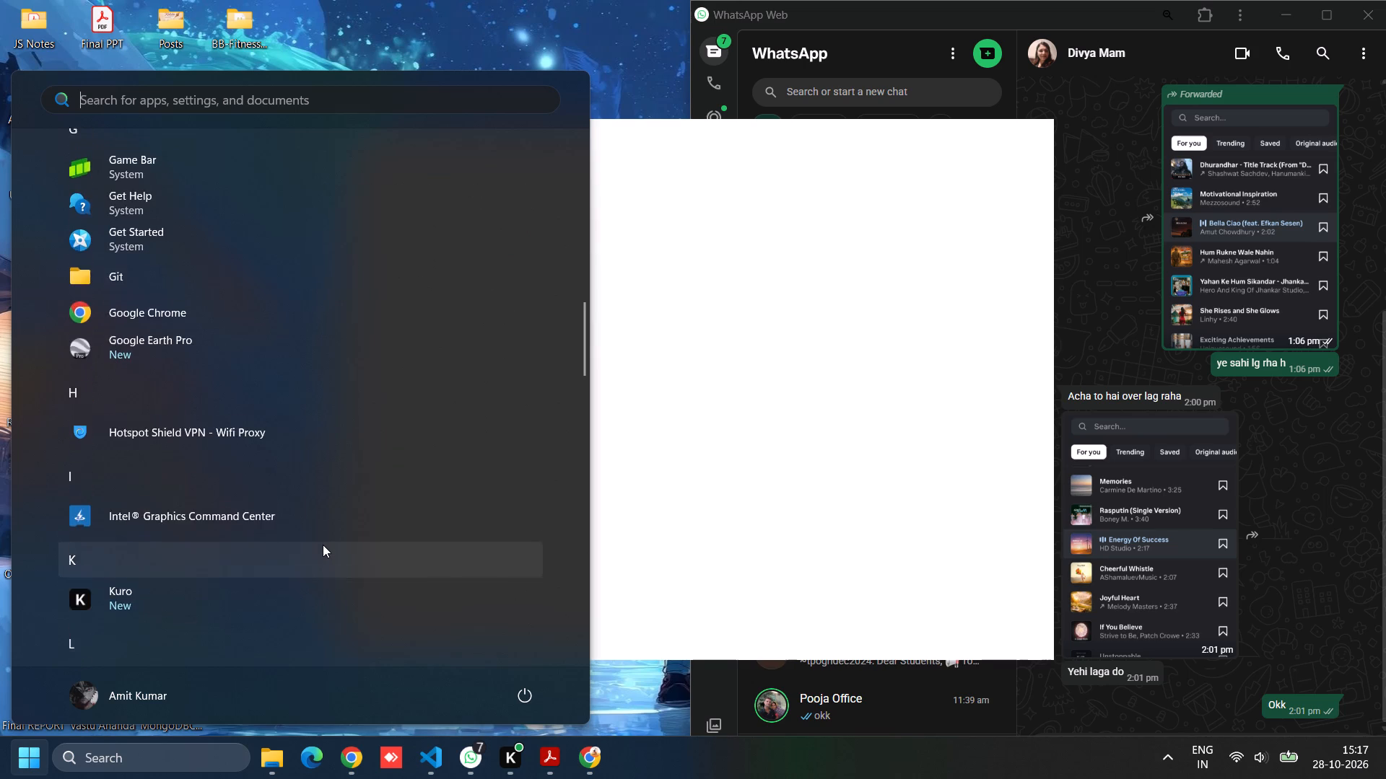
{"action": "scroll", "coordinate": [323, 545], "scroll_direction": "up", "scroll_amount": 1}
{"action": "scroll", "coordinate": [323, 545], "scroll_direction": "down", "scroll_amount": 3}
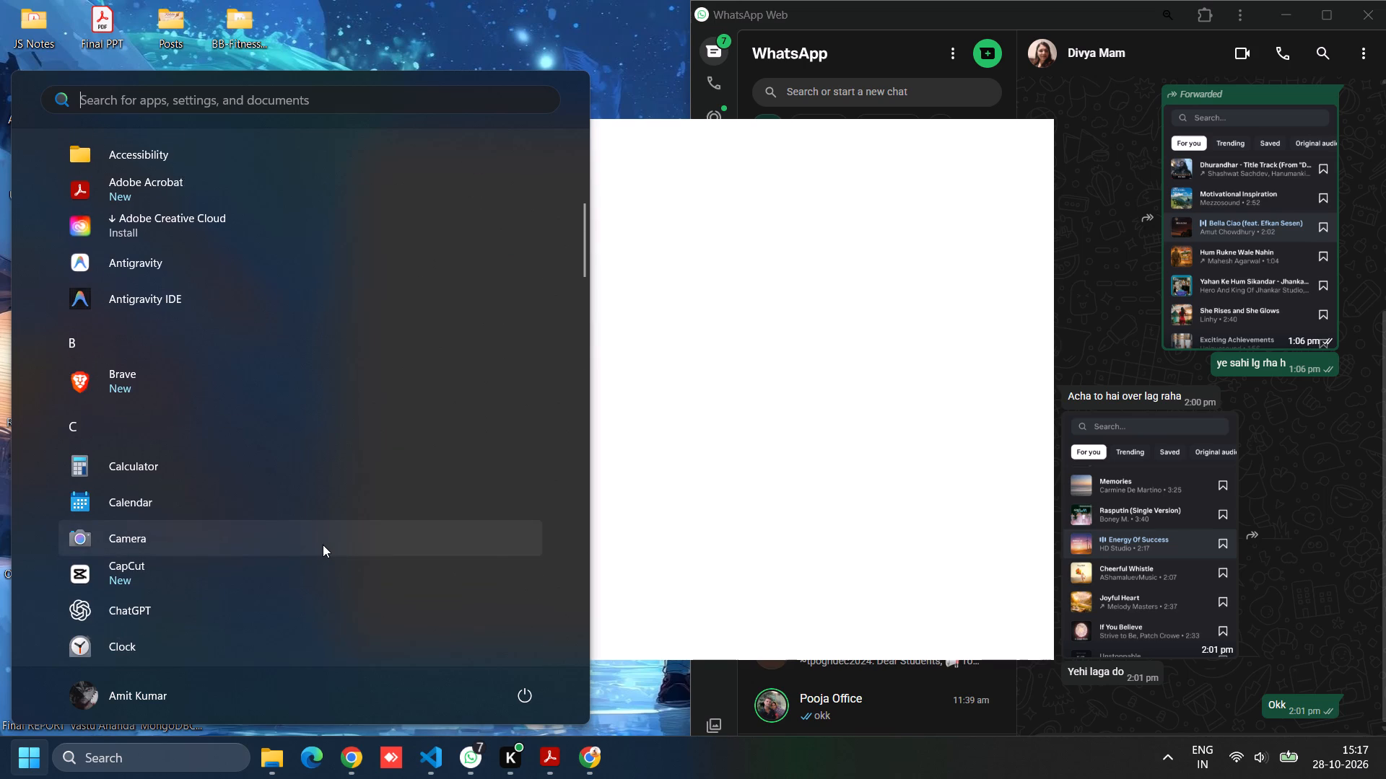
{"action": "scroll", "coordinate": [323, 545], "scroll_direction": "down", "scroll_amount": 4}
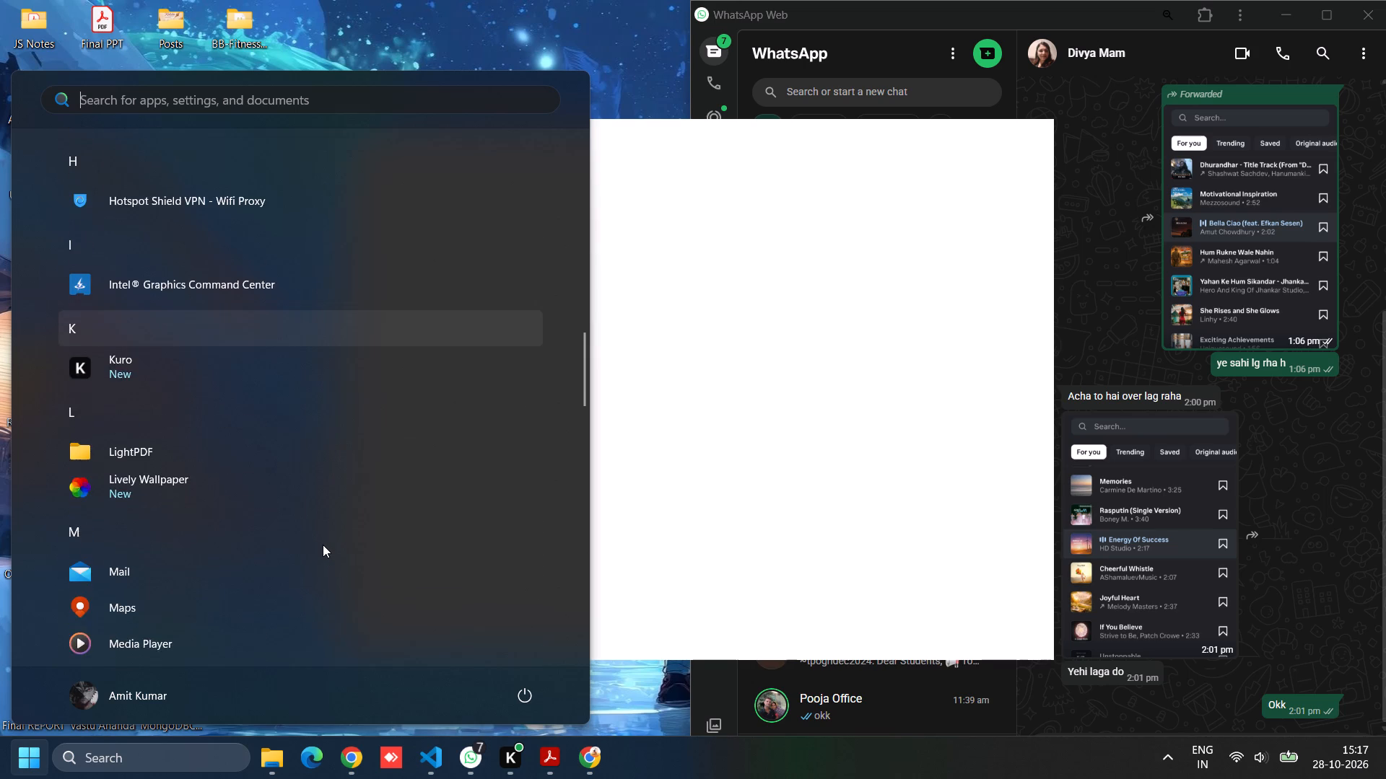
{"action": "scroll", "coordinate": [323, 545], "scroll_direction": "down", "scroll_amount": 4}
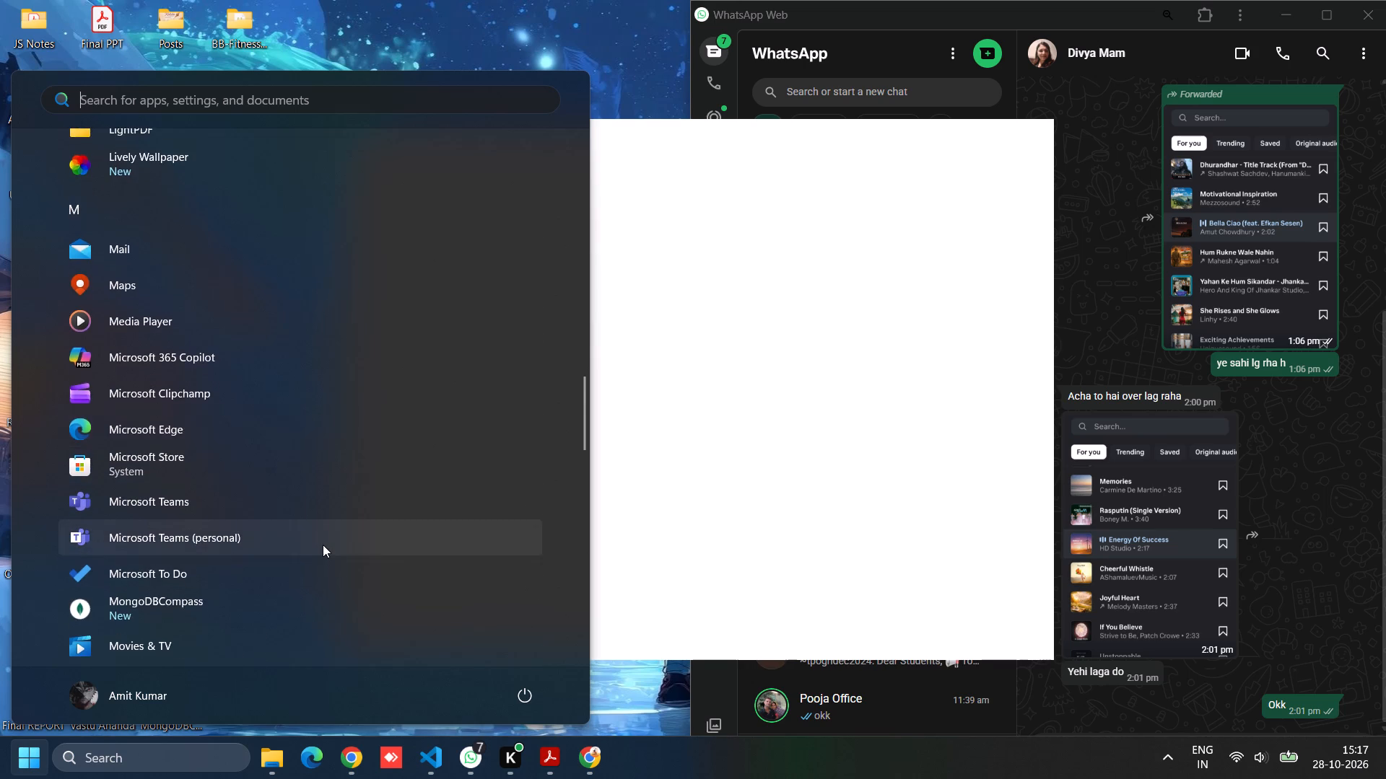
{"action": "scroll", "coordinate": [323, 545], "scroll_direction": "down", "scroll_amount": 2}
{"action": "left_click", "coordinate": [489, 0]}
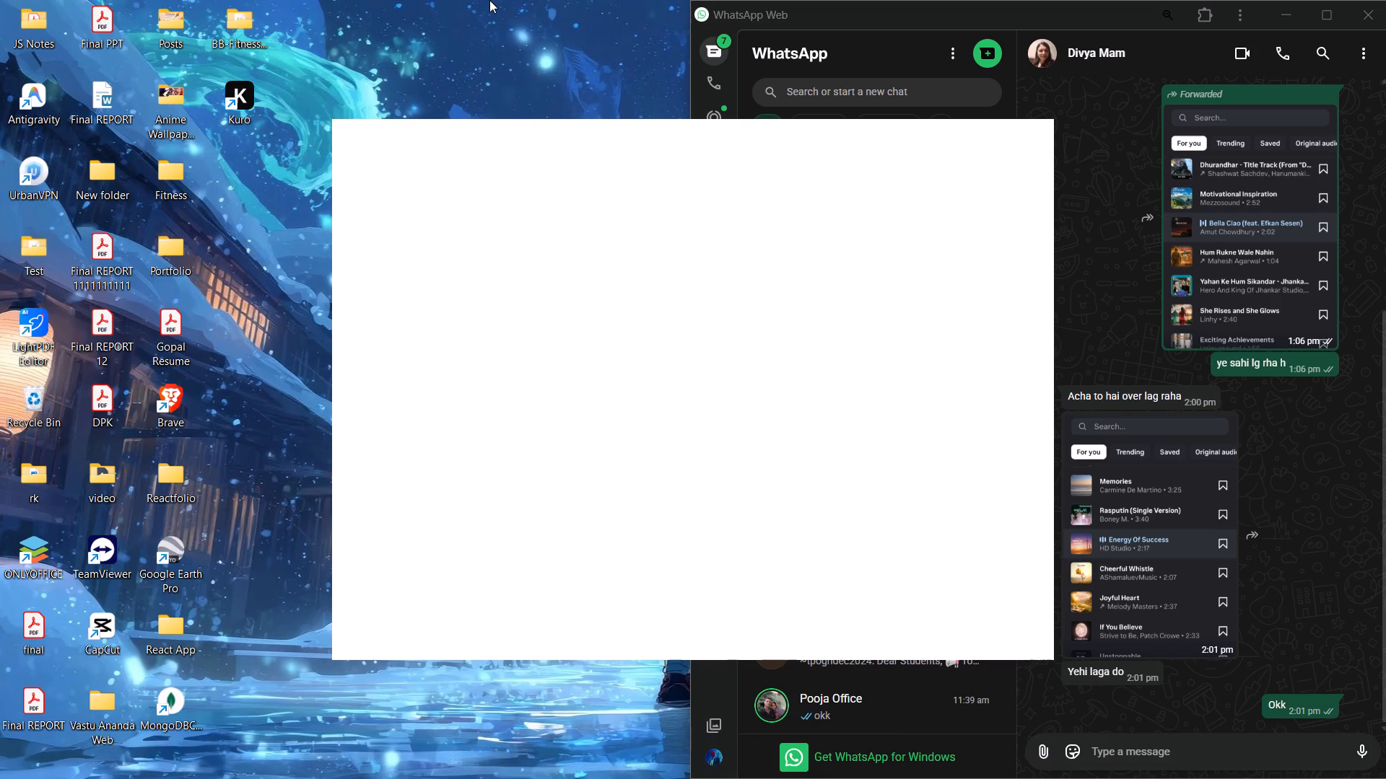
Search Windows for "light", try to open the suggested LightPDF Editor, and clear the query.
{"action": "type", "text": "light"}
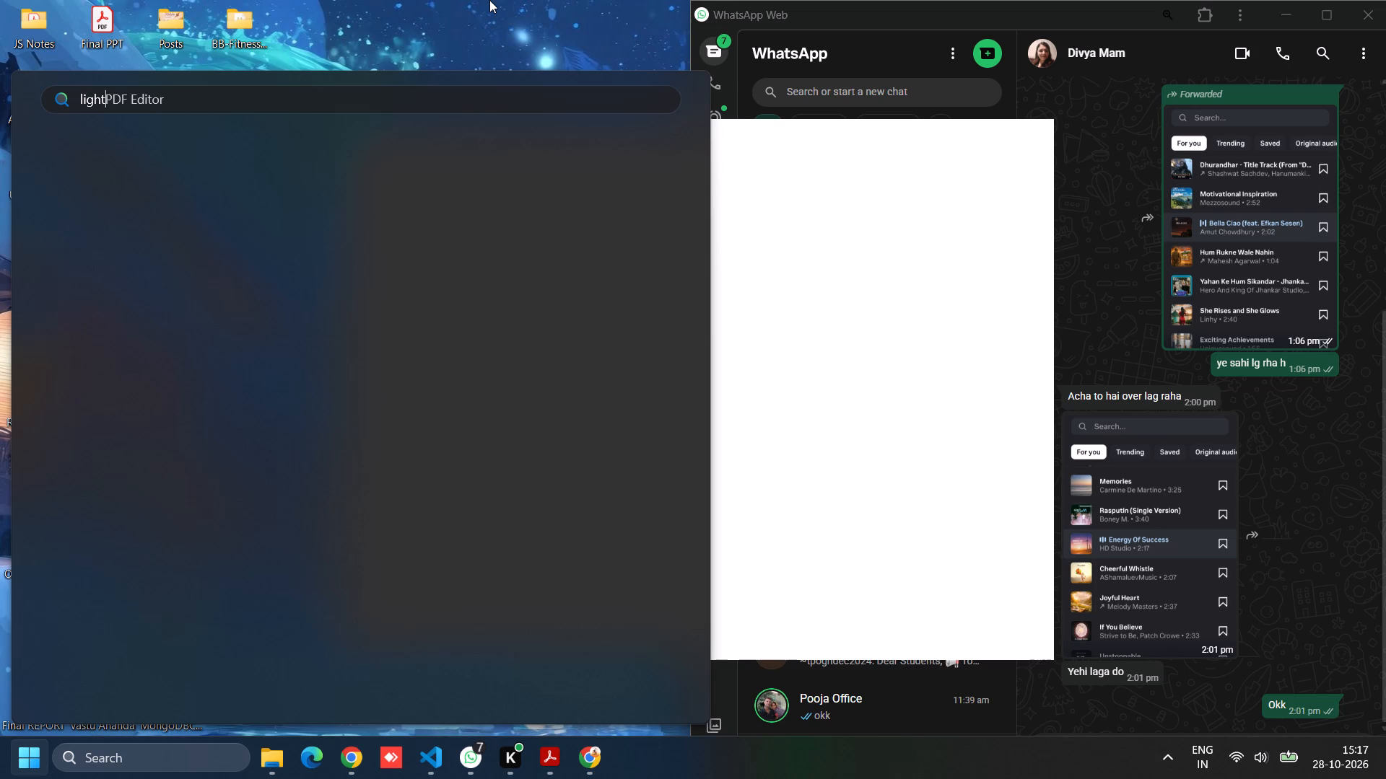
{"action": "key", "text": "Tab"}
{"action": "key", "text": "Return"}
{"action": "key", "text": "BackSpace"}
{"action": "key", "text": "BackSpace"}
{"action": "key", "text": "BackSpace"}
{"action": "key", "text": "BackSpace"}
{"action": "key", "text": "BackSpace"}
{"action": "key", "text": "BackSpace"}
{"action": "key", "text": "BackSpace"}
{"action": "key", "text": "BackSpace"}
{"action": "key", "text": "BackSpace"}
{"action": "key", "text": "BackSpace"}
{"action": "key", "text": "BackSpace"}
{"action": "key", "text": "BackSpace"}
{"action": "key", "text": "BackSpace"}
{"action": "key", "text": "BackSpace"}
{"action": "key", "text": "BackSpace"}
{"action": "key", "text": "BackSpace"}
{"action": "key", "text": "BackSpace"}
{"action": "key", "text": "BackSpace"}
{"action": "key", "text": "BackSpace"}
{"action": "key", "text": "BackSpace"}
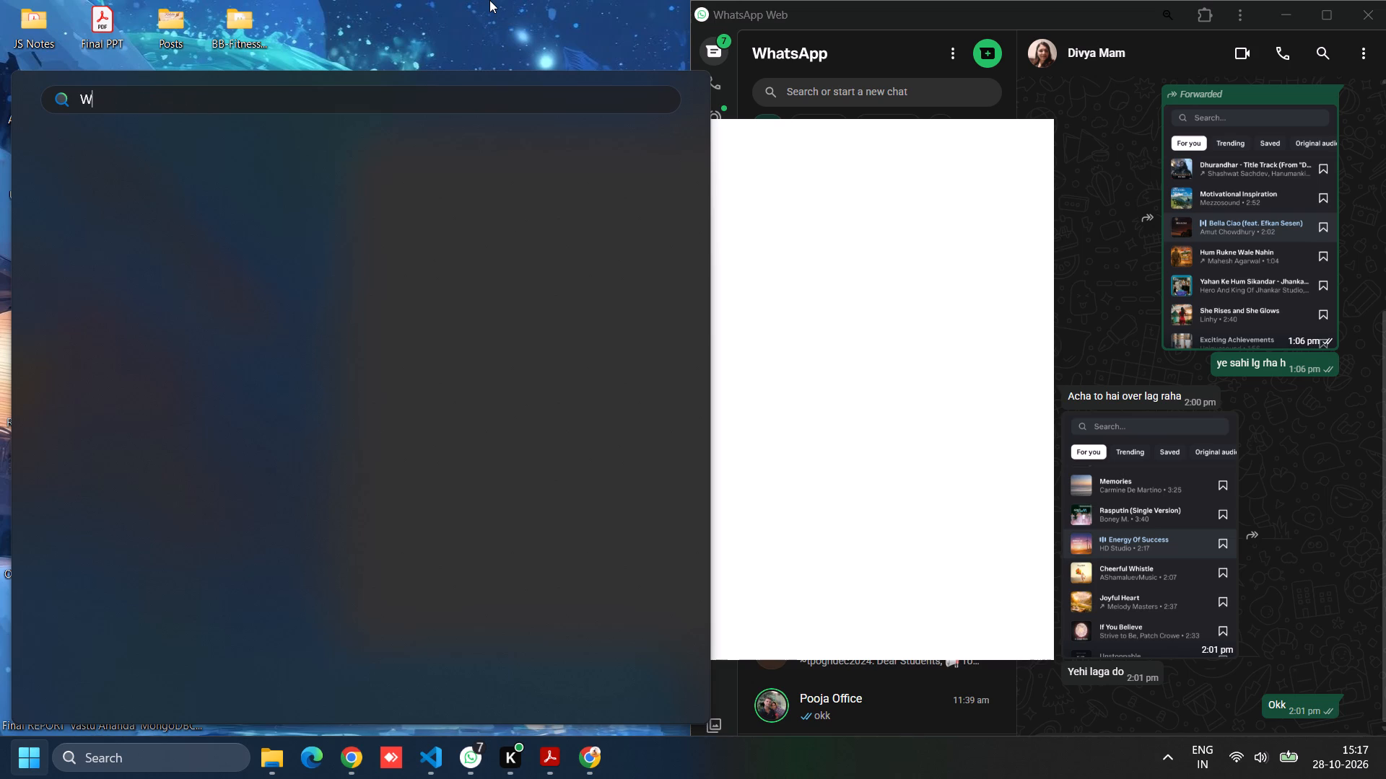
Search Windows for "lightPDF Editor".
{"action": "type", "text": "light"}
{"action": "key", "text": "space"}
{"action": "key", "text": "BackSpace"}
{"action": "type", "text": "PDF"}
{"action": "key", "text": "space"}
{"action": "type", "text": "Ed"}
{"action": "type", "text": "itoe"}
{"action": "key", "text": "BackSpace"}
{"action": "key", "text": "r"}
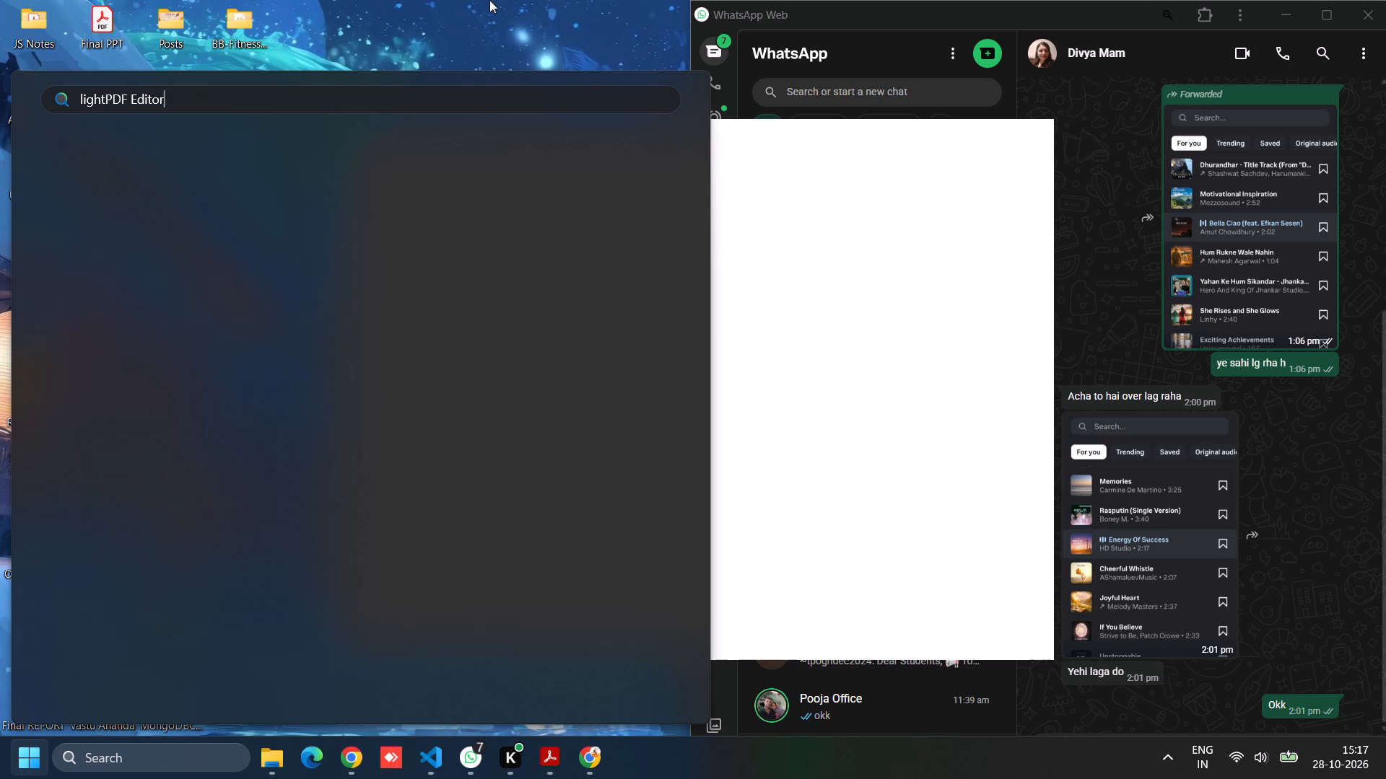
Redo the Windows search for "lightPDF Editor" and try to launch the app from it.
{"action": "left_click", "coordinate": [310, 102]}
{"action": "triple_click", "coordinate": [310, 102]}
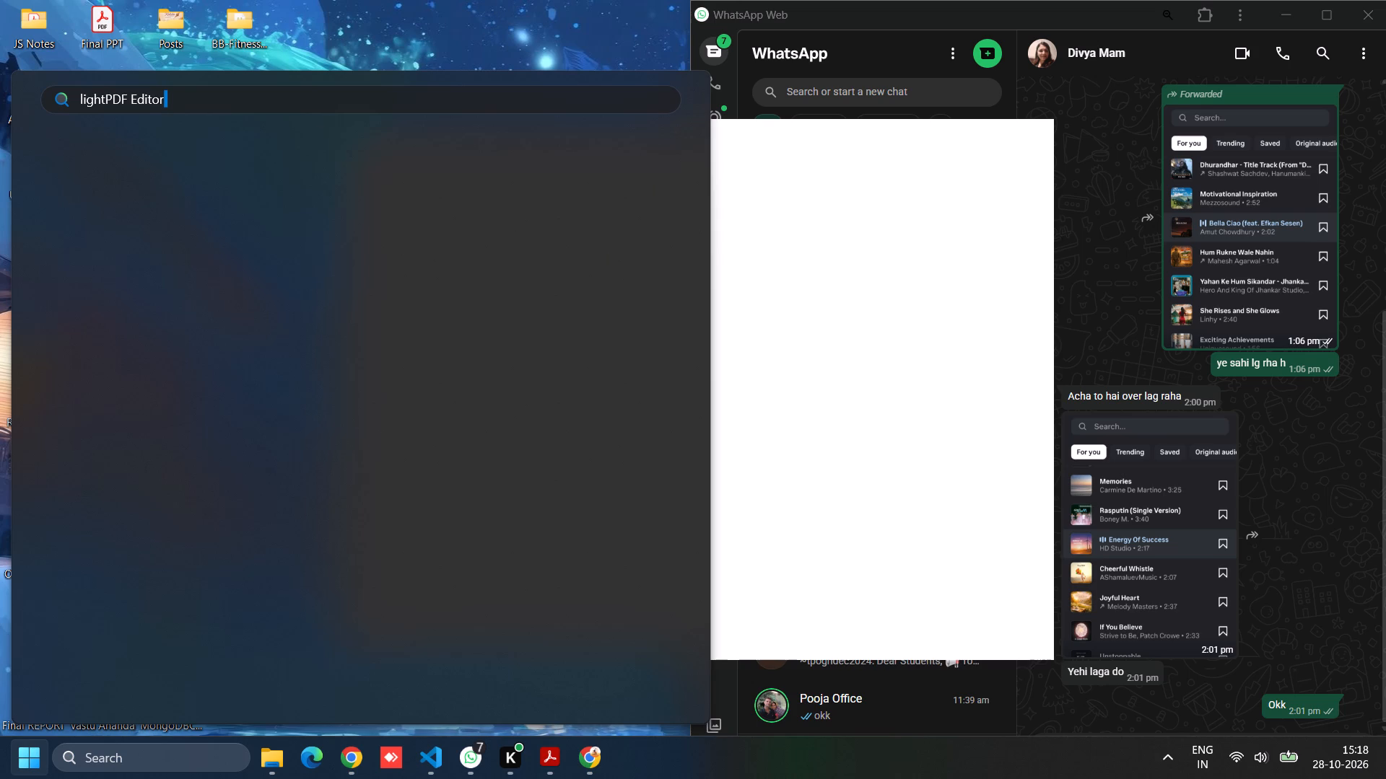
{"action": "triple_click", "coordinate": [152, 89]}
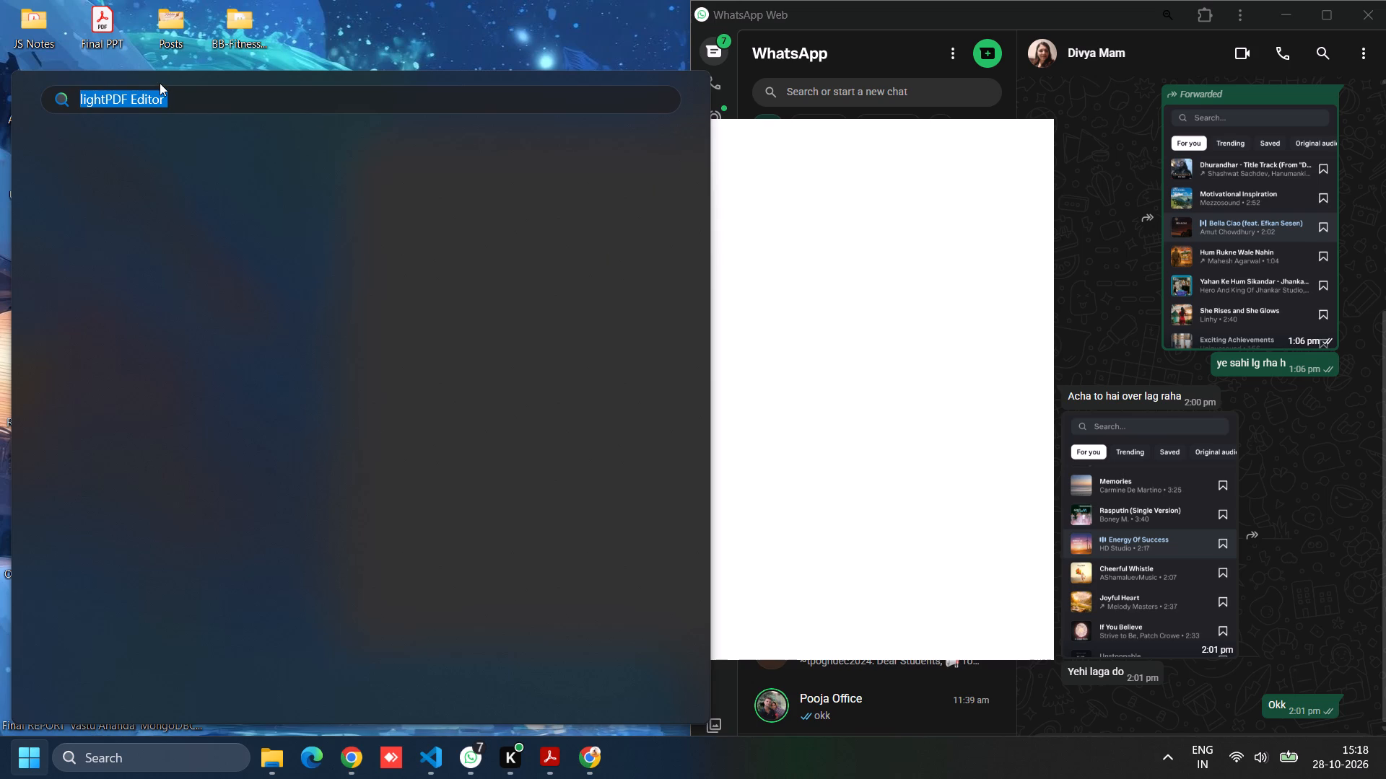
{"action": "key", "text": "ctrl+c"}
{"action": "key", "text": "ctrl+x"}
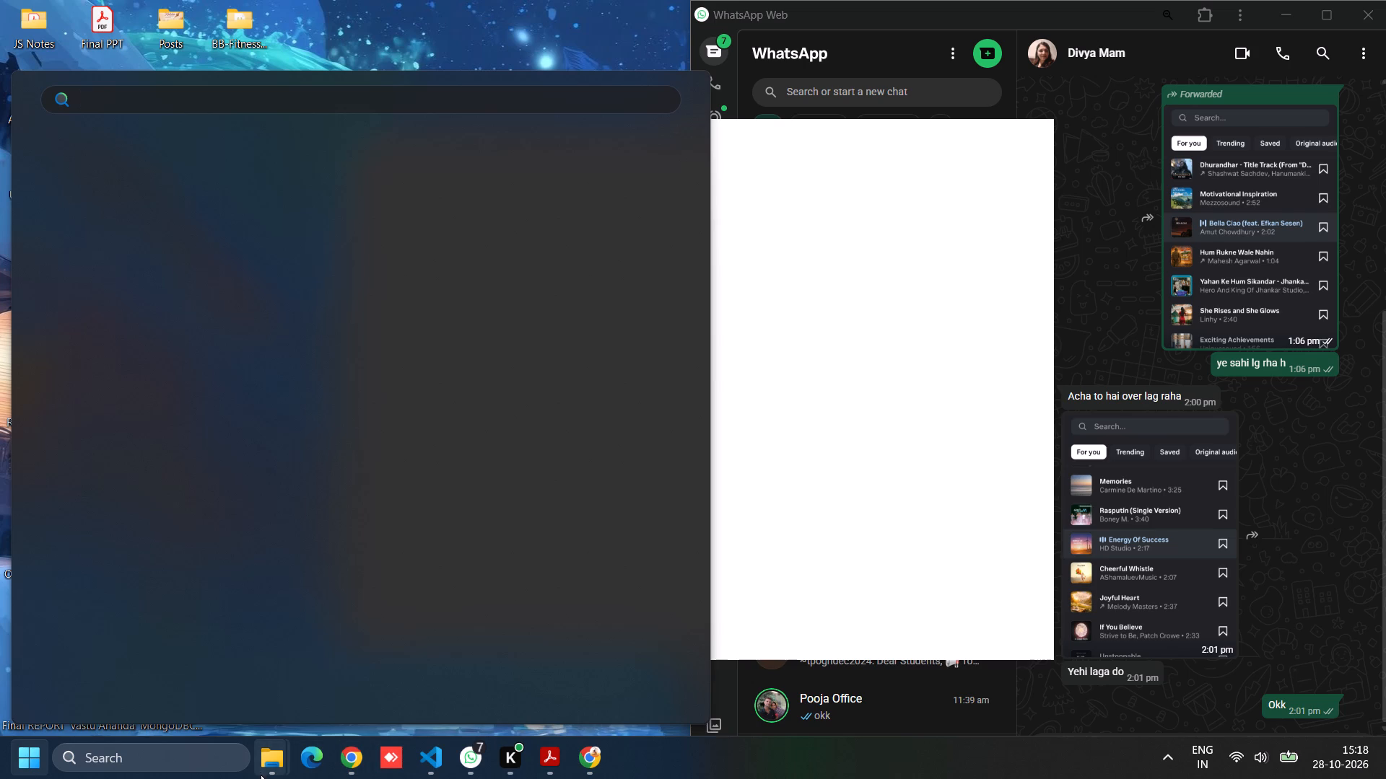
{"action": "left_click", "coordinate": [175, 768]}
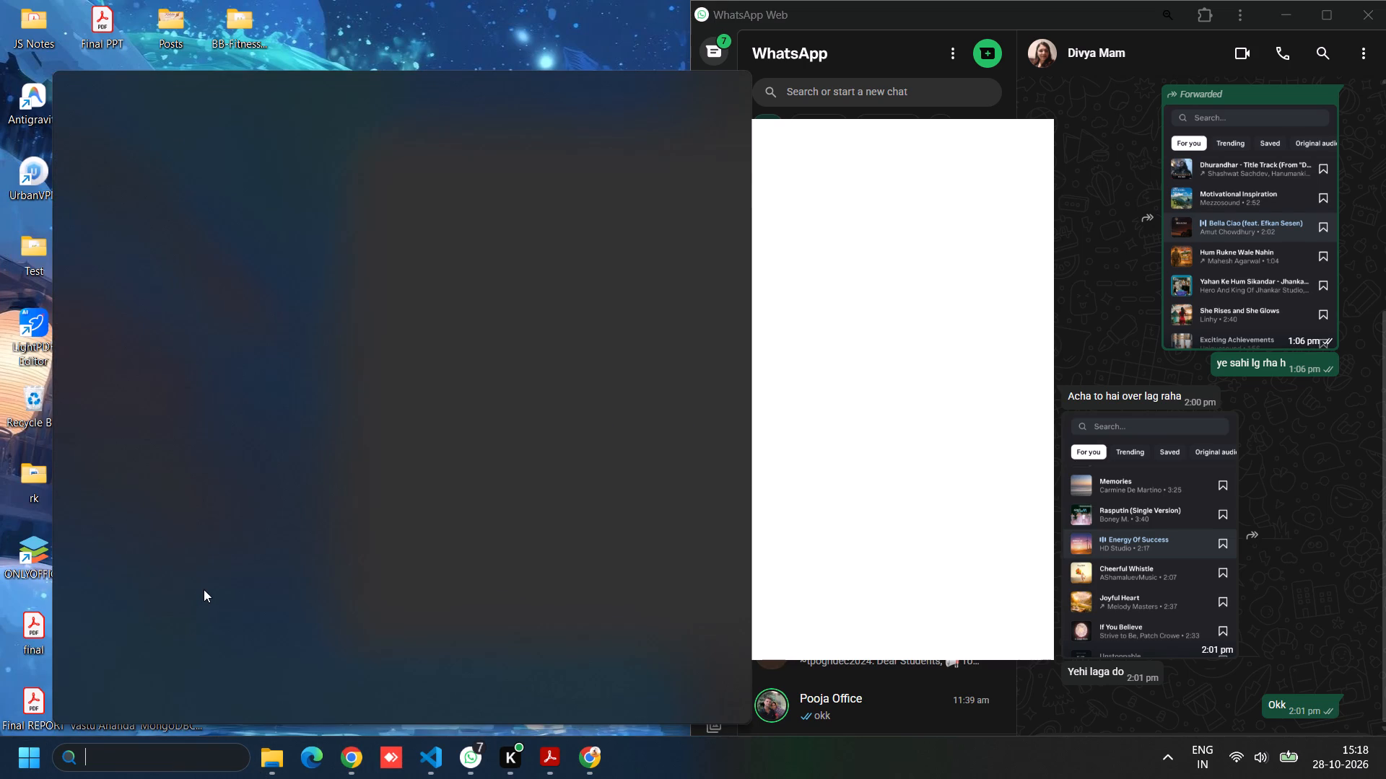
{"action": "key", "text": "ctrl+v"}
{"action": "key", "text": "Return"}
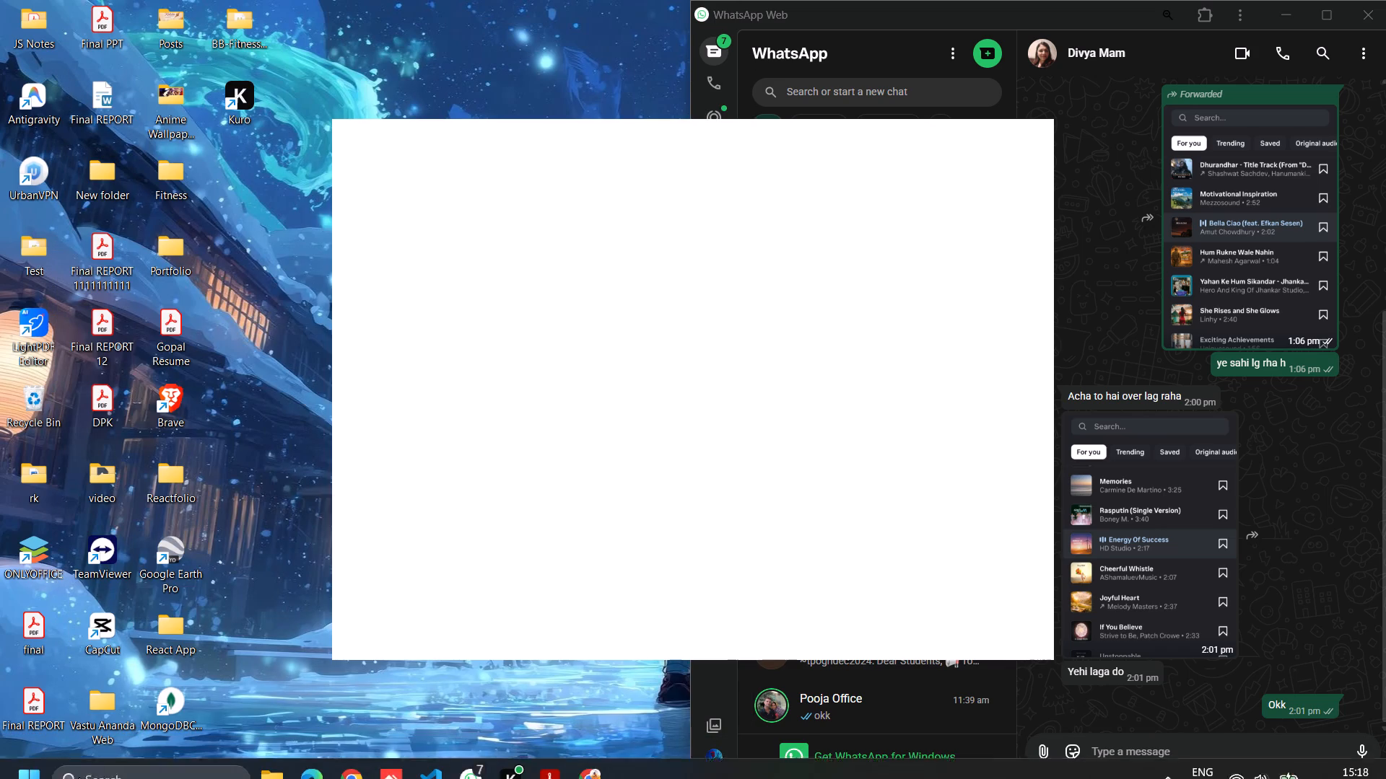
Snap the LightPDF Editor window into the upper-right quarter of the desktop.
{"action": "left_click", "coordinate": [1379, 0]}
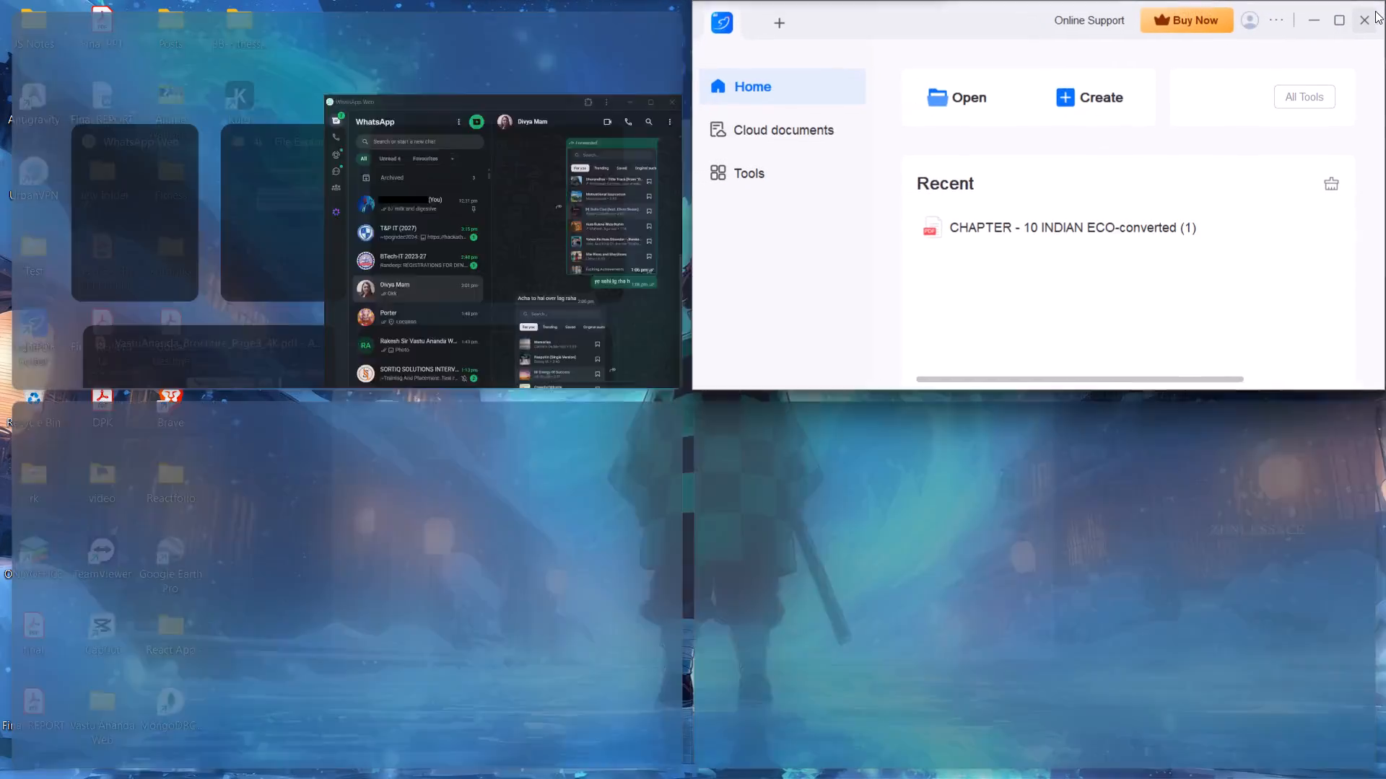
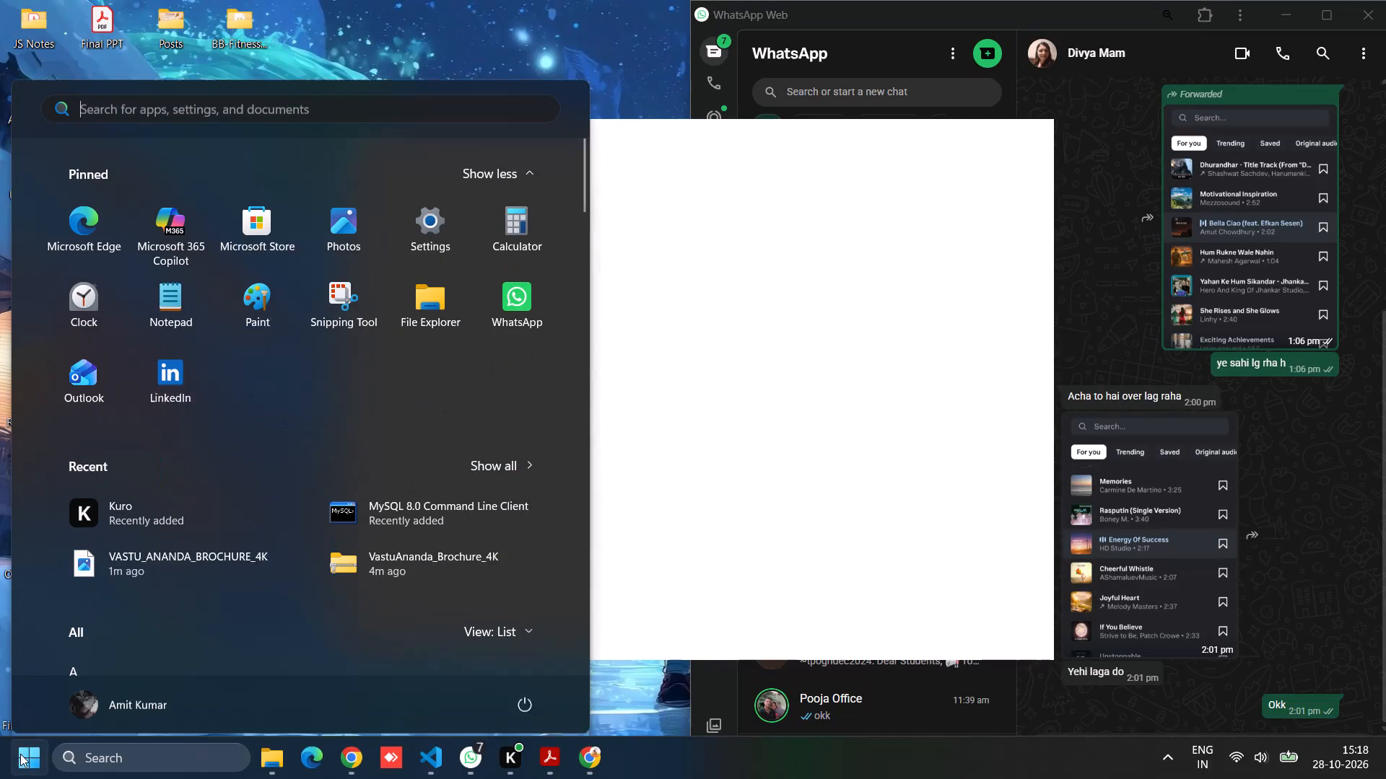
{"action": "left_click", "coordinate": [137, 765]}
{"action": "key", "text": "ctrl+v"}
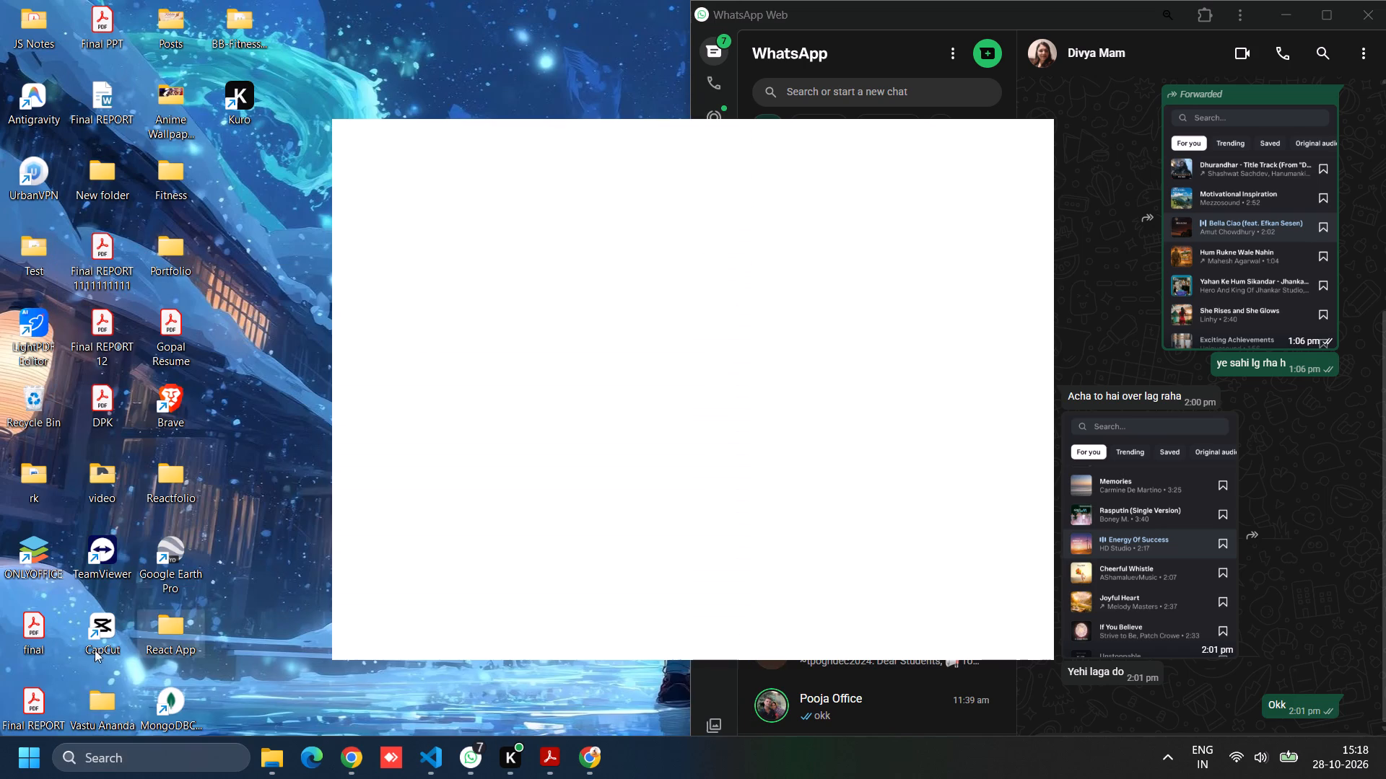
Find LightPDF Editor in the LightPDF folder among all Start apps and request its uninstall to open the installed apps settings.
{"action": "left_click", "coordinate": [36, 773]}
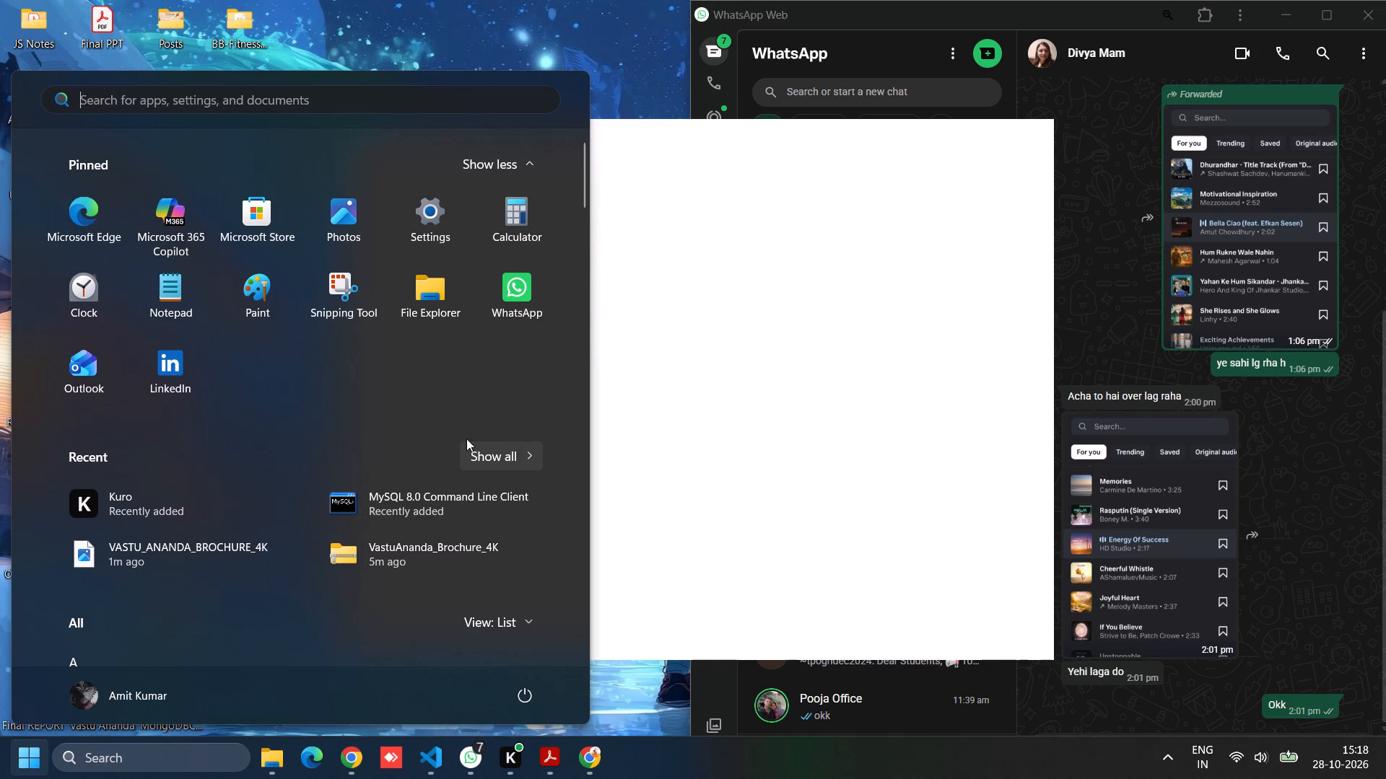
{"action": "scroll", "coordinate": [434, 295], "scroll_direction": "down", "scroll_amount": 3}
{"action": "scroll", "coordinate": [412, 497], "scroll_direction": "down", "scroll_amount": 4}
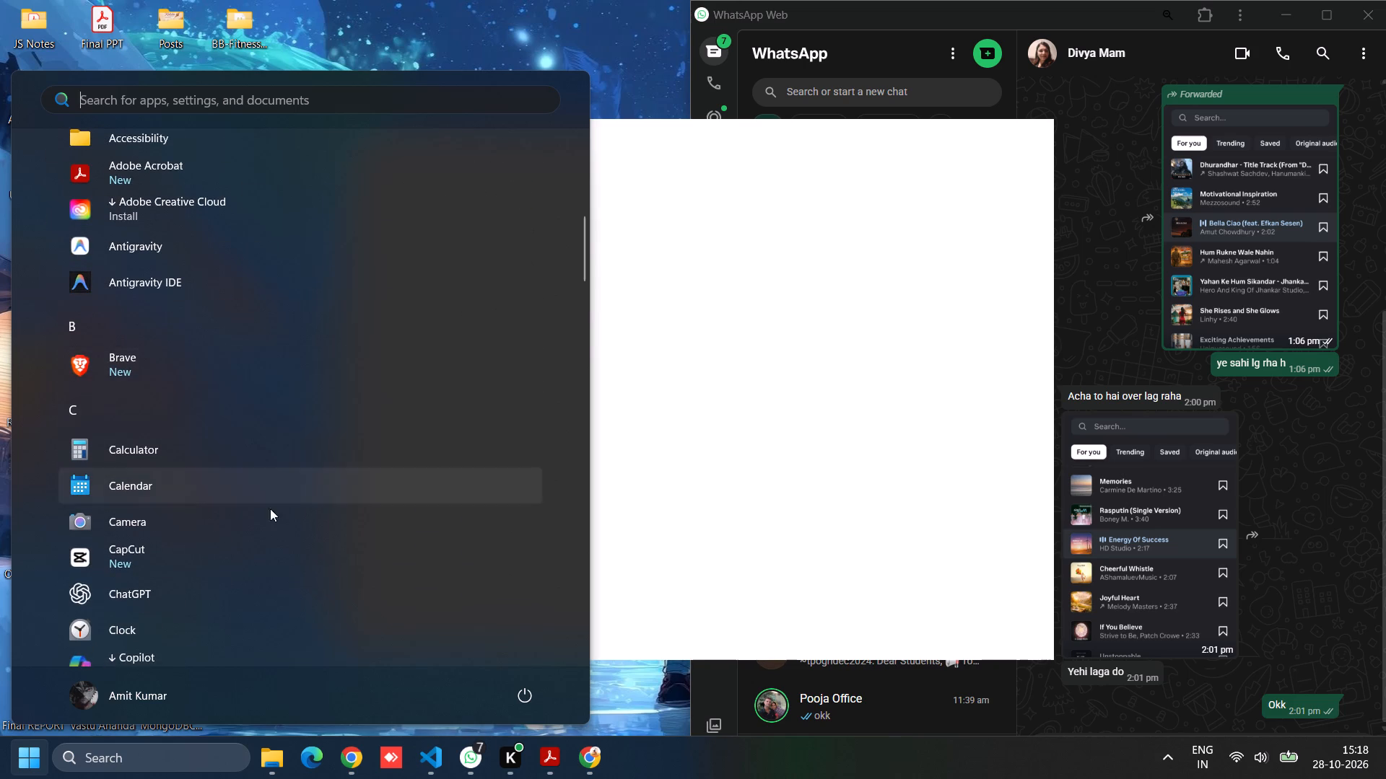
{"action": "scroll", "coordinate": [225, 526], "scroll_direction": "down", "scroll_amount": 5}
{"action": "scroll", "coordinate": [212, 389], "scroll_direction": "down", "scroll_amount": 3}
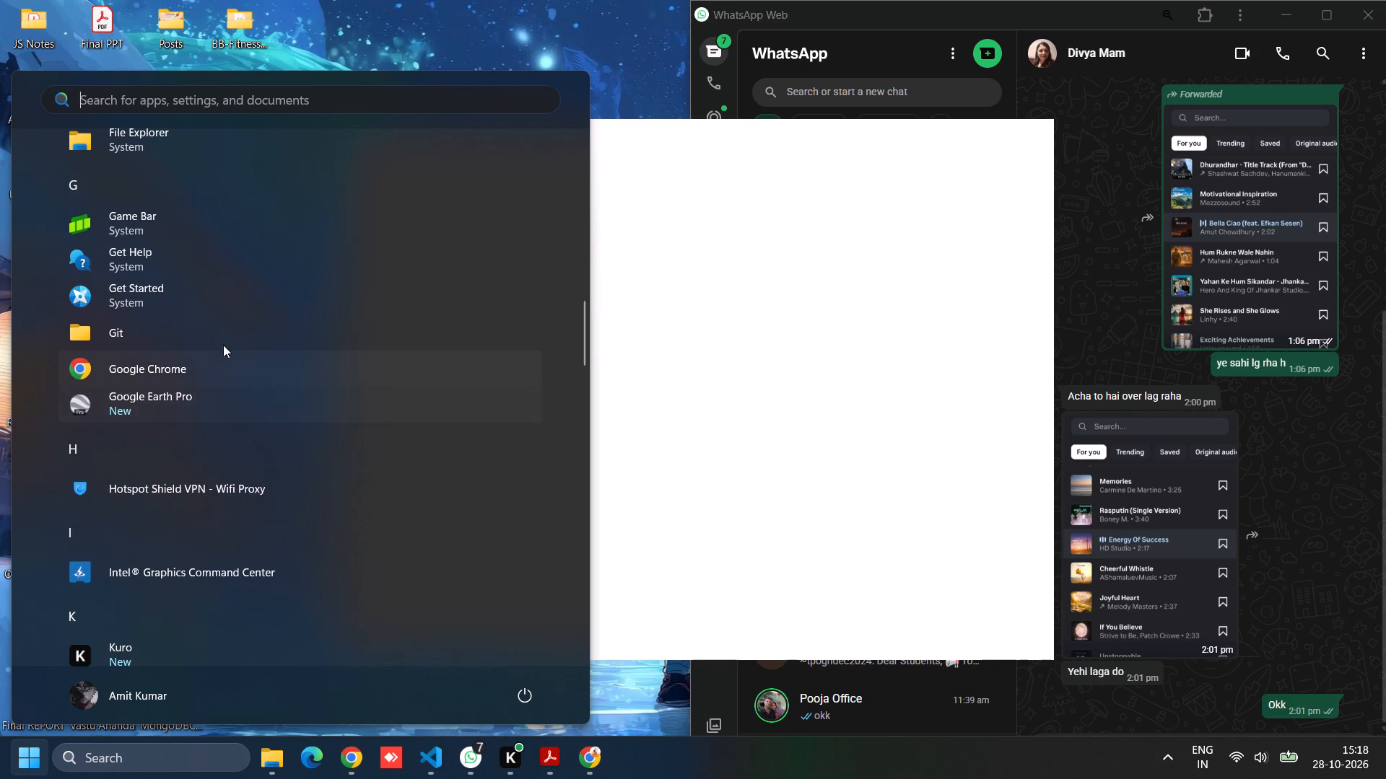
{"action": "scroll", "coordinate": [220, 328], "scroll_direction": "down", "scroll_amount": 2}
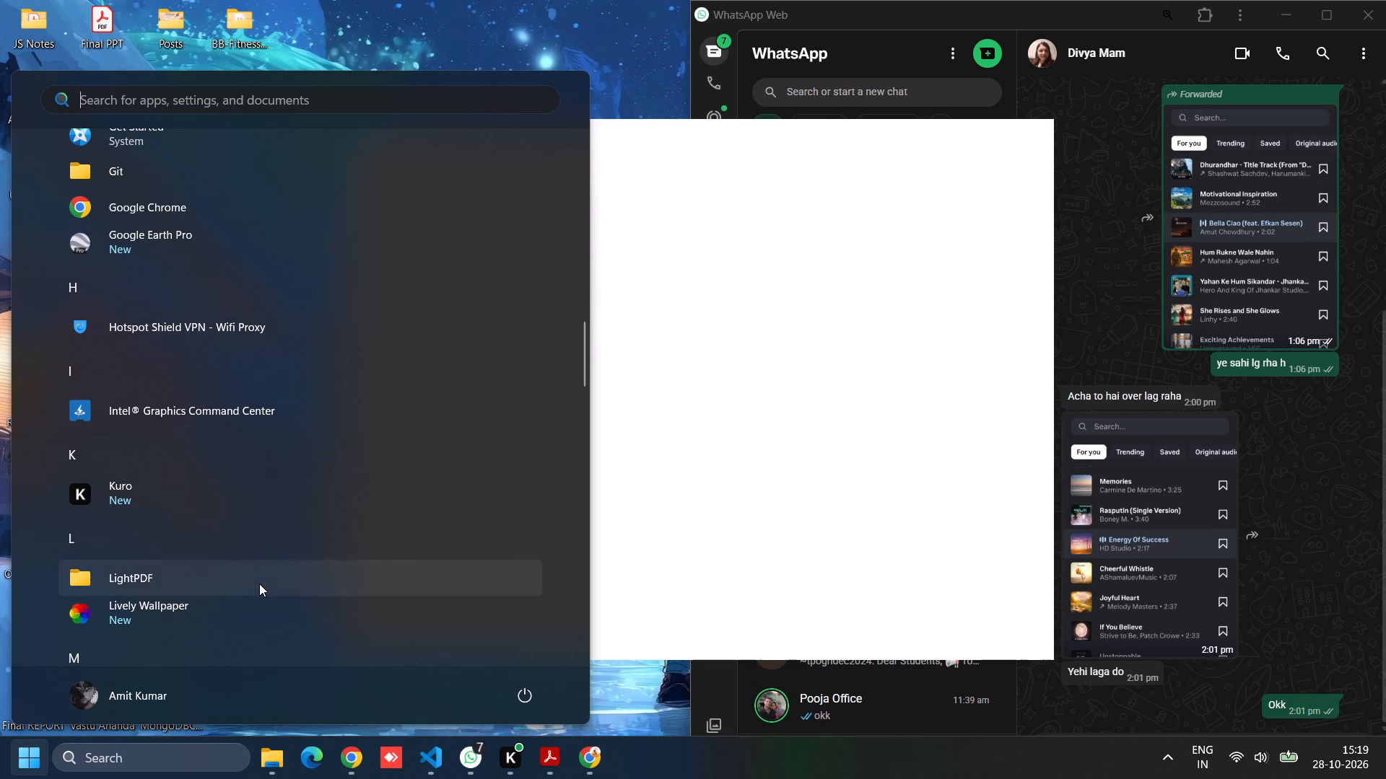
{"action": "left_click", "coordinate": [259, 582]}
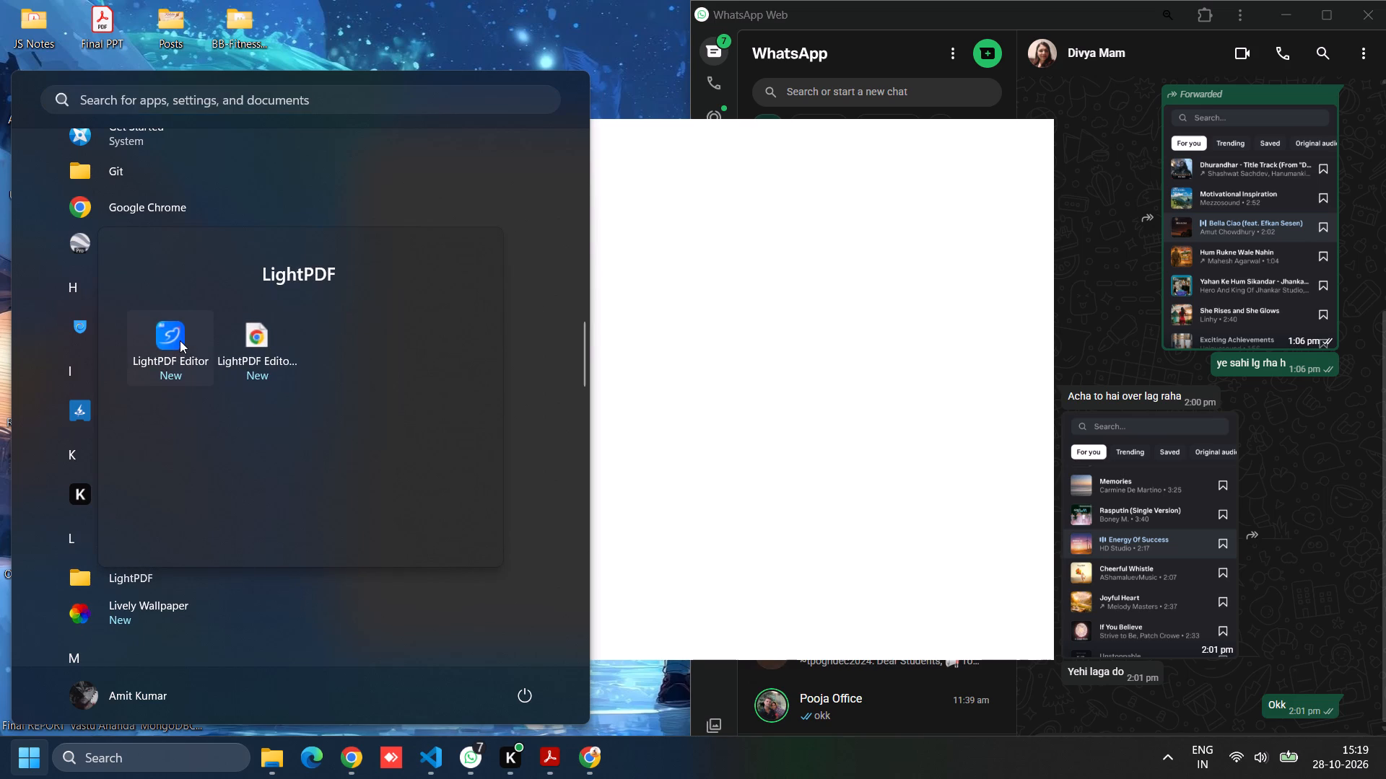
{"action": "right_click", "coordinate": [180, 340]}
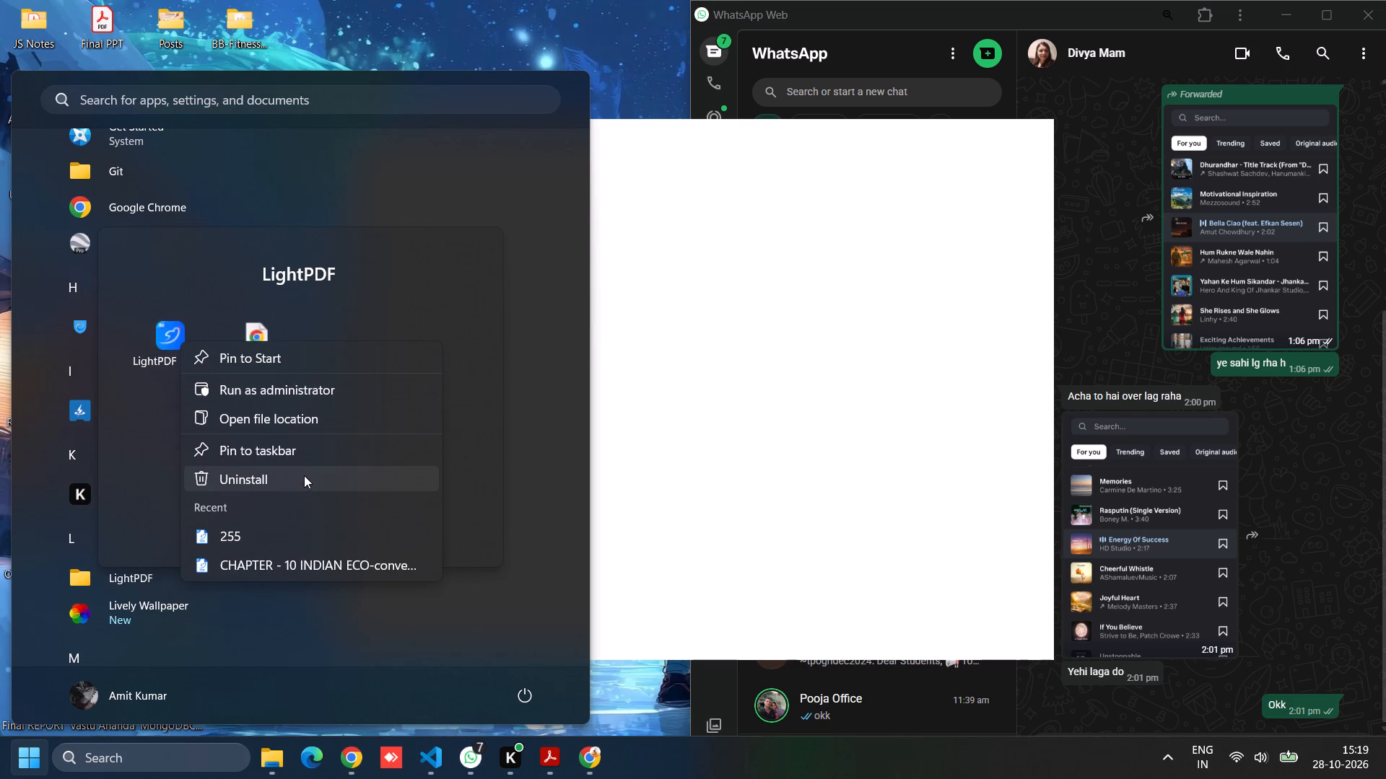
{"action": "left_click", "coordinate": [304, 475]}
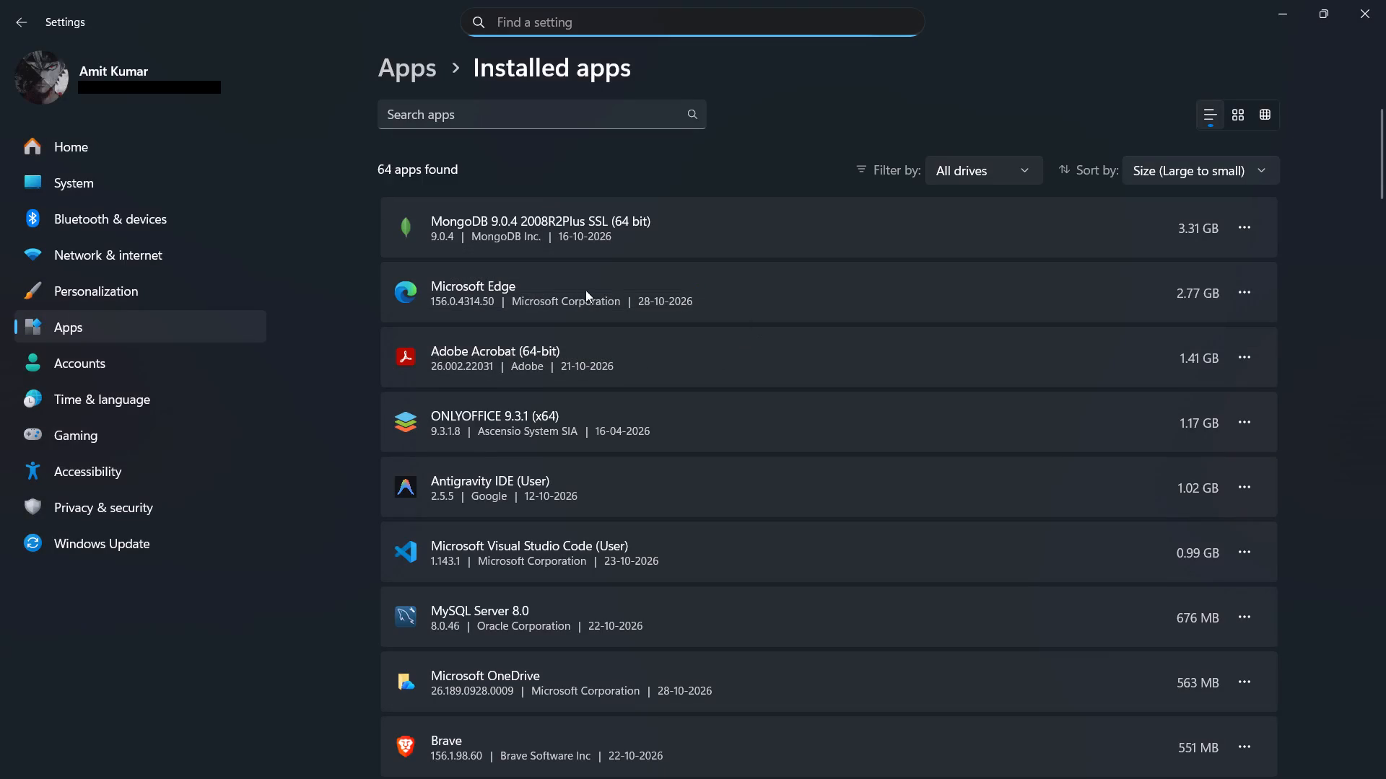
Look through the entire installed apps list, down to its end and back, for the LightPDF Editor entry.
{"action": "scroll", "coordinate": [572, 302], "scroll_direction": "down", "scroll_amount": 5}
{"action": "scroll", "coordinate": [572, 304], "scroll_direction": "up", "scroll_amount": 1}
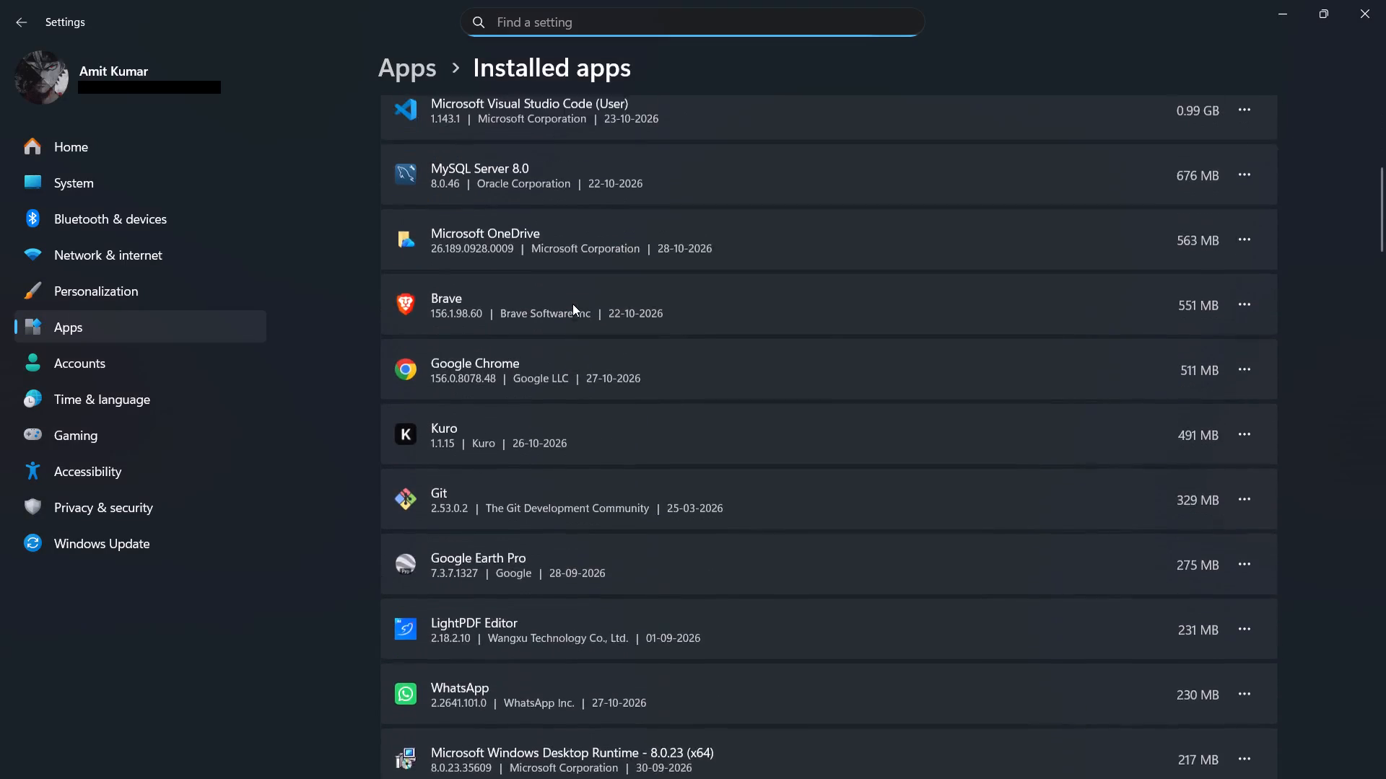
{"action": "scroll", "coordinate": [572, 304], "scroll_direction": "down", "scroll_amount": 6}
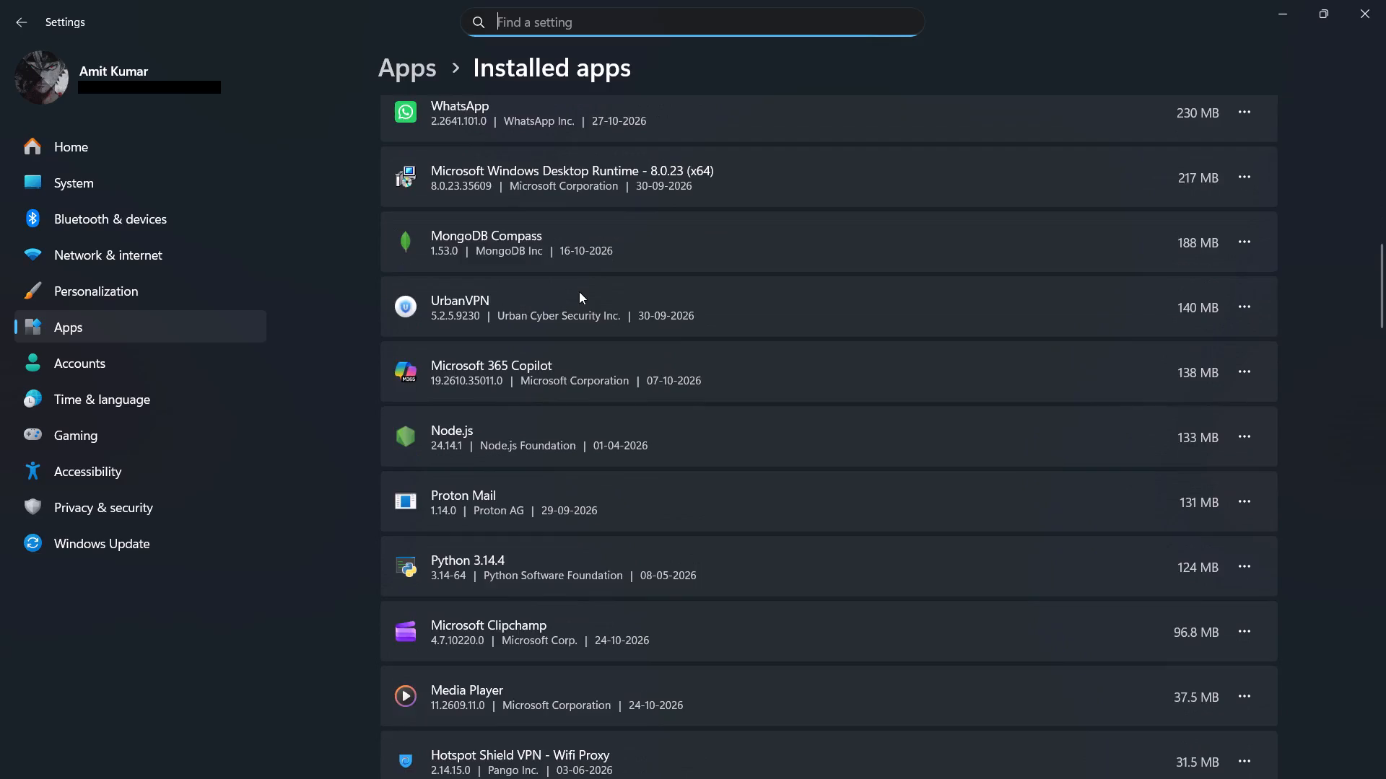
{"action": "scroll", "coordinate": [580, 293], "scroll_direction": "down", "scroll_amount": 5}
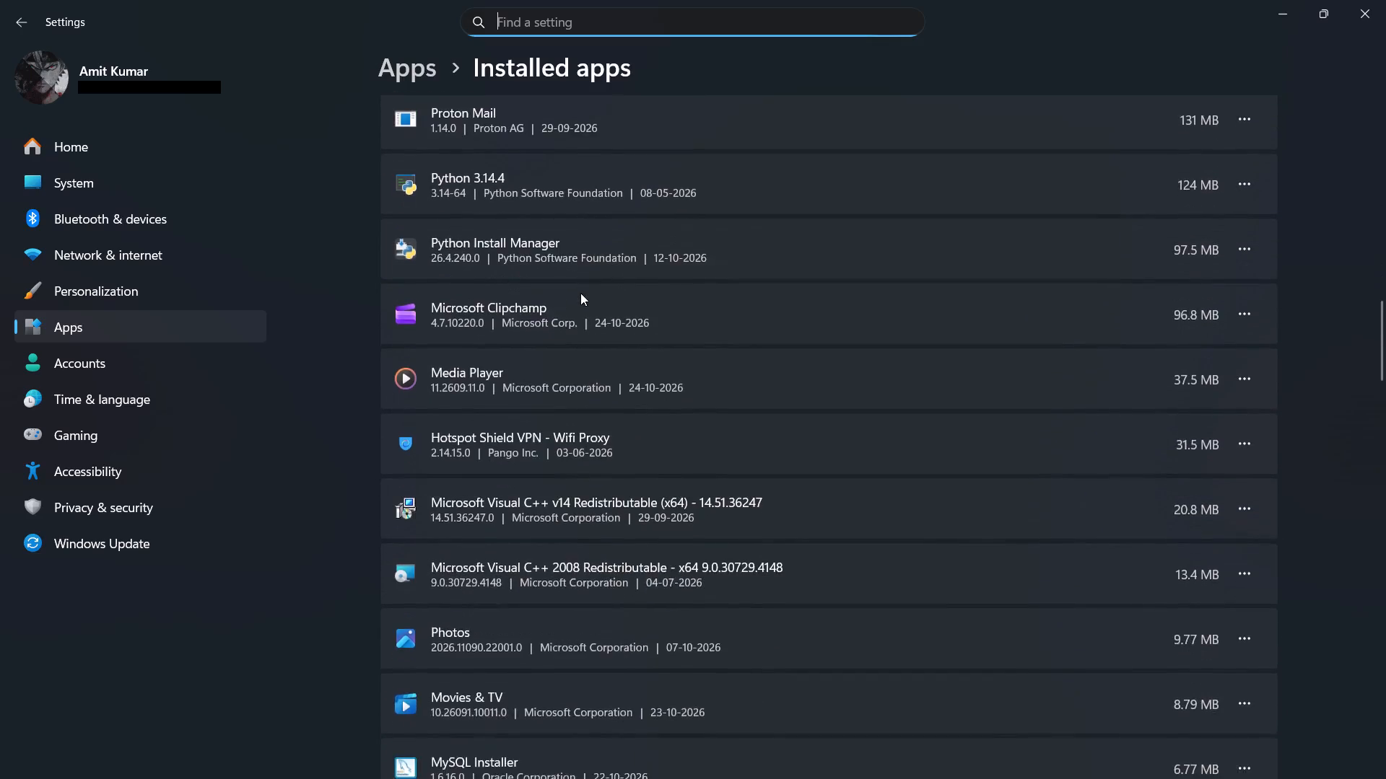
{"action": "scroll", "coordinate": [580, 293], "scroll_direction": "down", "scroll_amount": 5}
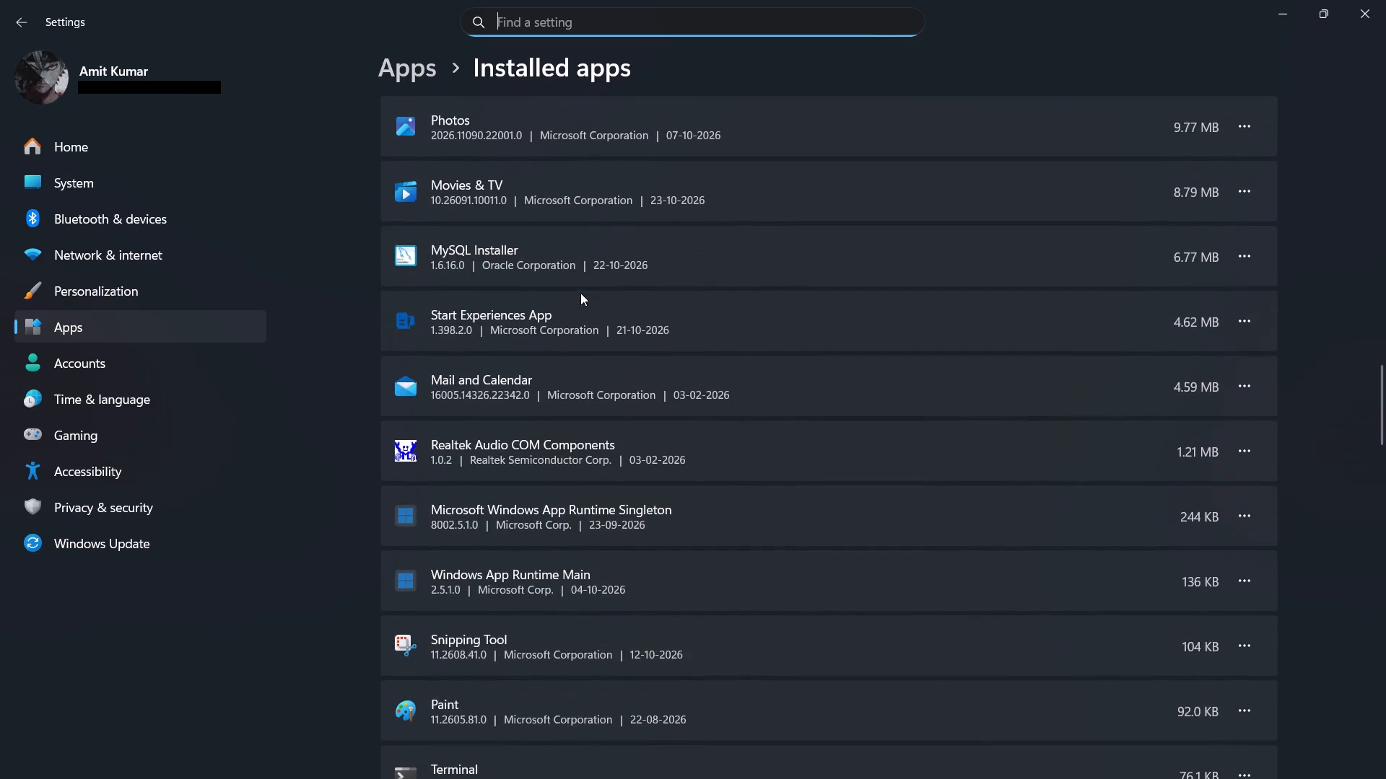
{"action": "scroll", "coordinate": [580, 293], "scroll_direction": "down", "scroll_amount": 3}
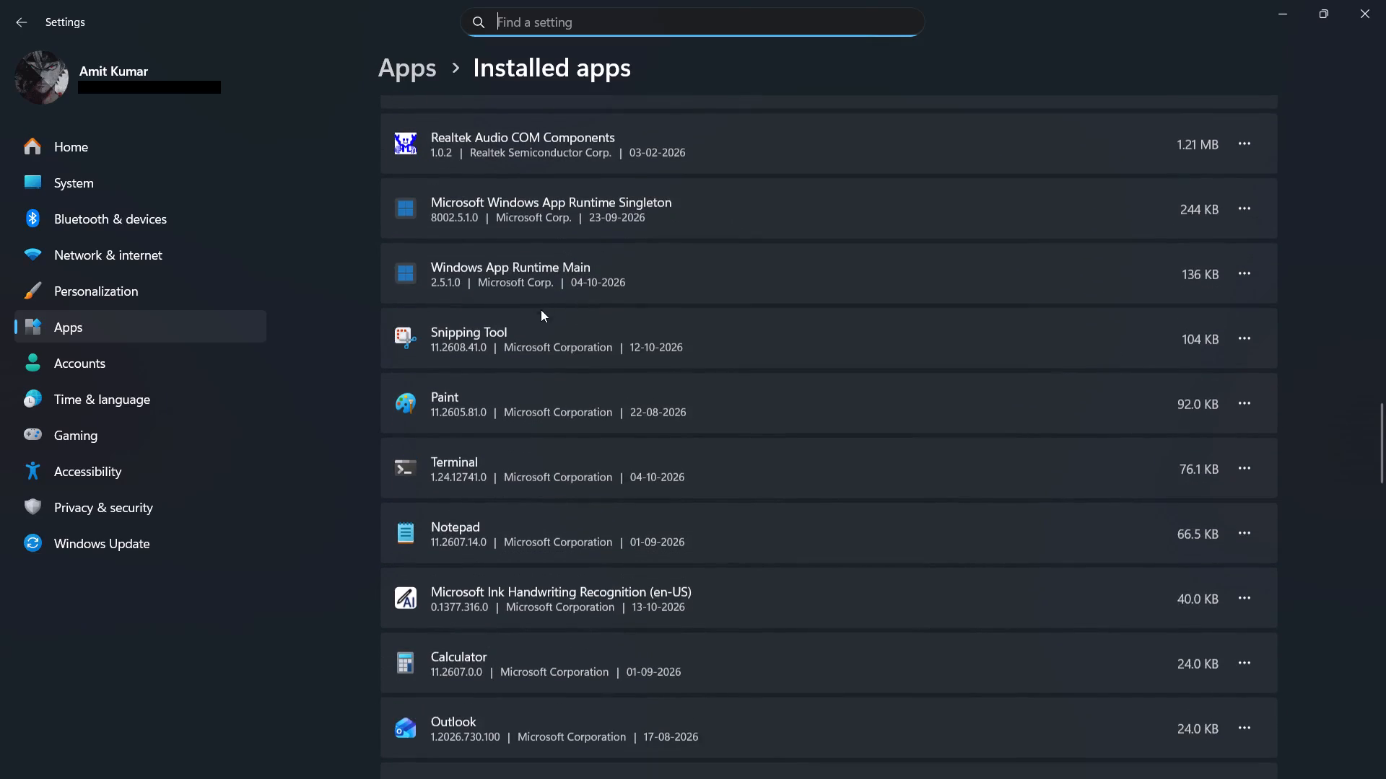
{"action": "scroll", "coordinate": [541, 336], "scroll_direction": "down", "scroll_amount": 7}
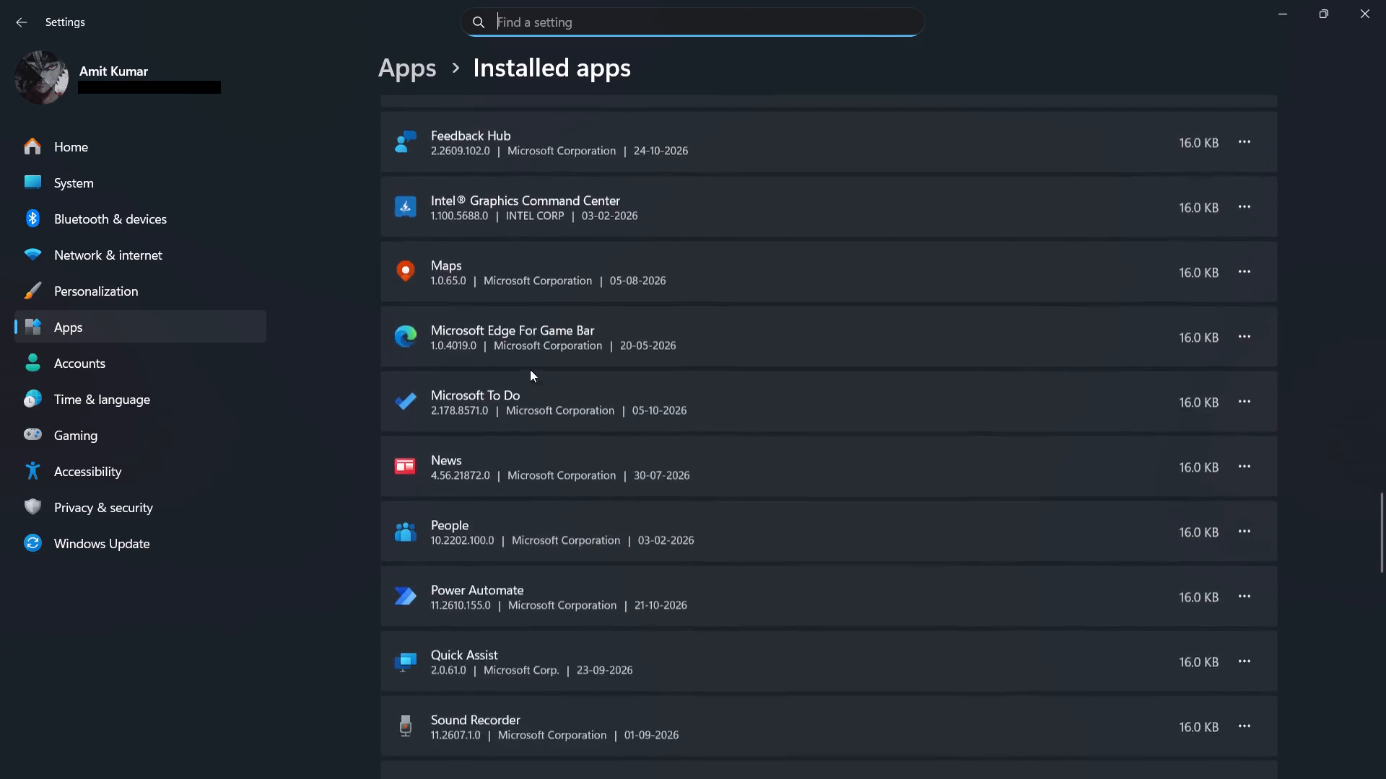
{"action": "scroll", "coordinate": [569, 499], "scroll_direction": "down", "scroll_amount": 4}
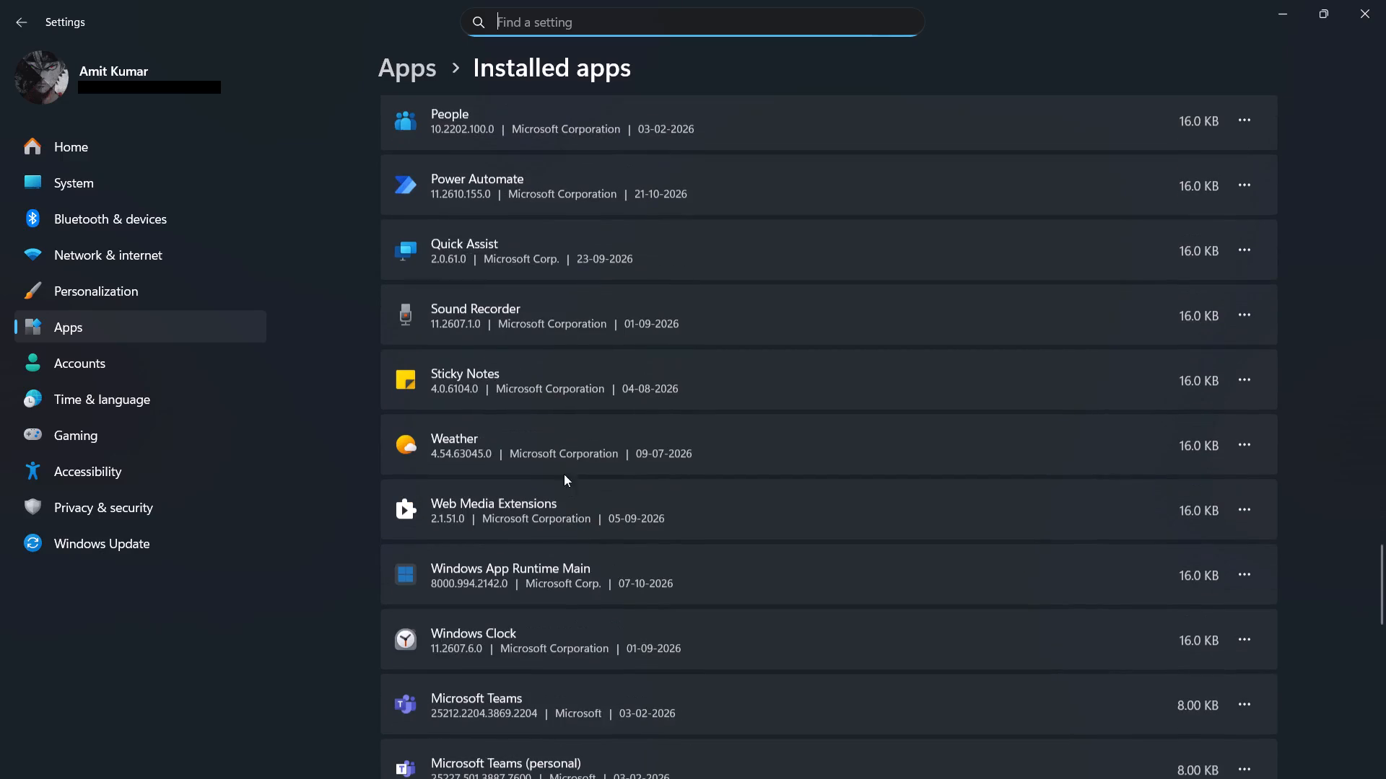
{"action": "scroll", "coordinate": [575, 506], "scroll_direction": "down", "scroll_amount": 6}
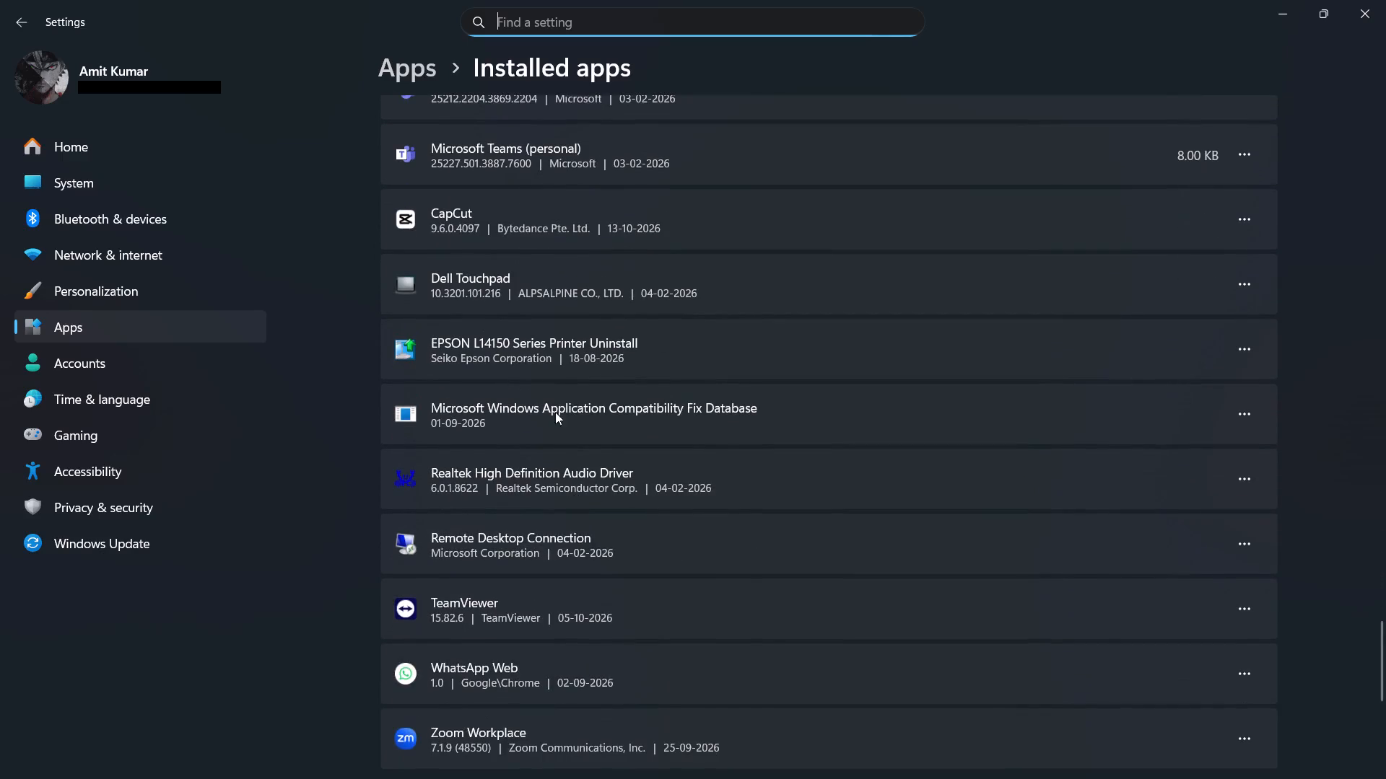
{"action": "scroll", "coordinate": [539, 459], "scroll_direction": "down", "scroll_amount": 4}
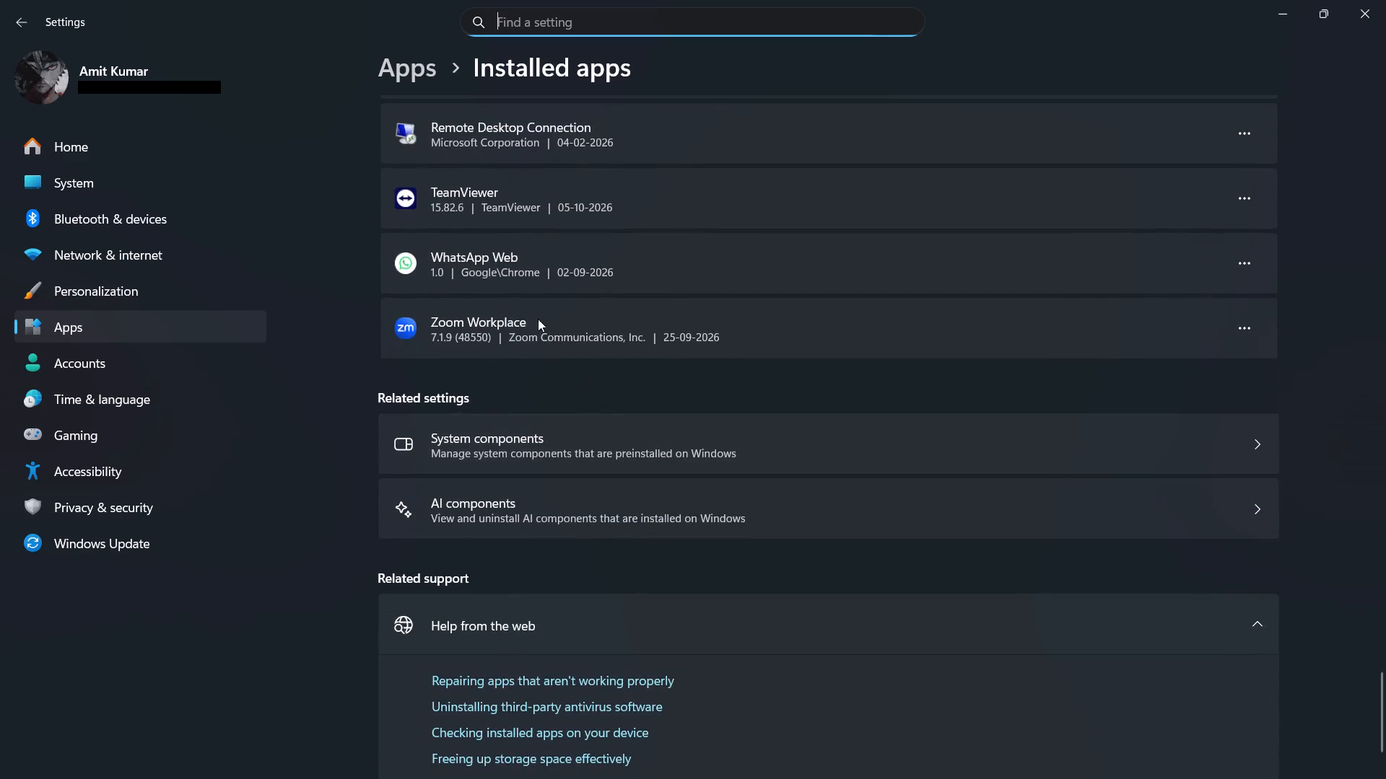
{"action": "scroll", "coordinate": [603, 496], "scroll_direction": "up", "scroll_amount": 11}
{"action": "scroll", "coordinate": [606, 494], "scroll_direction": "up", "scroll_amount": 12}
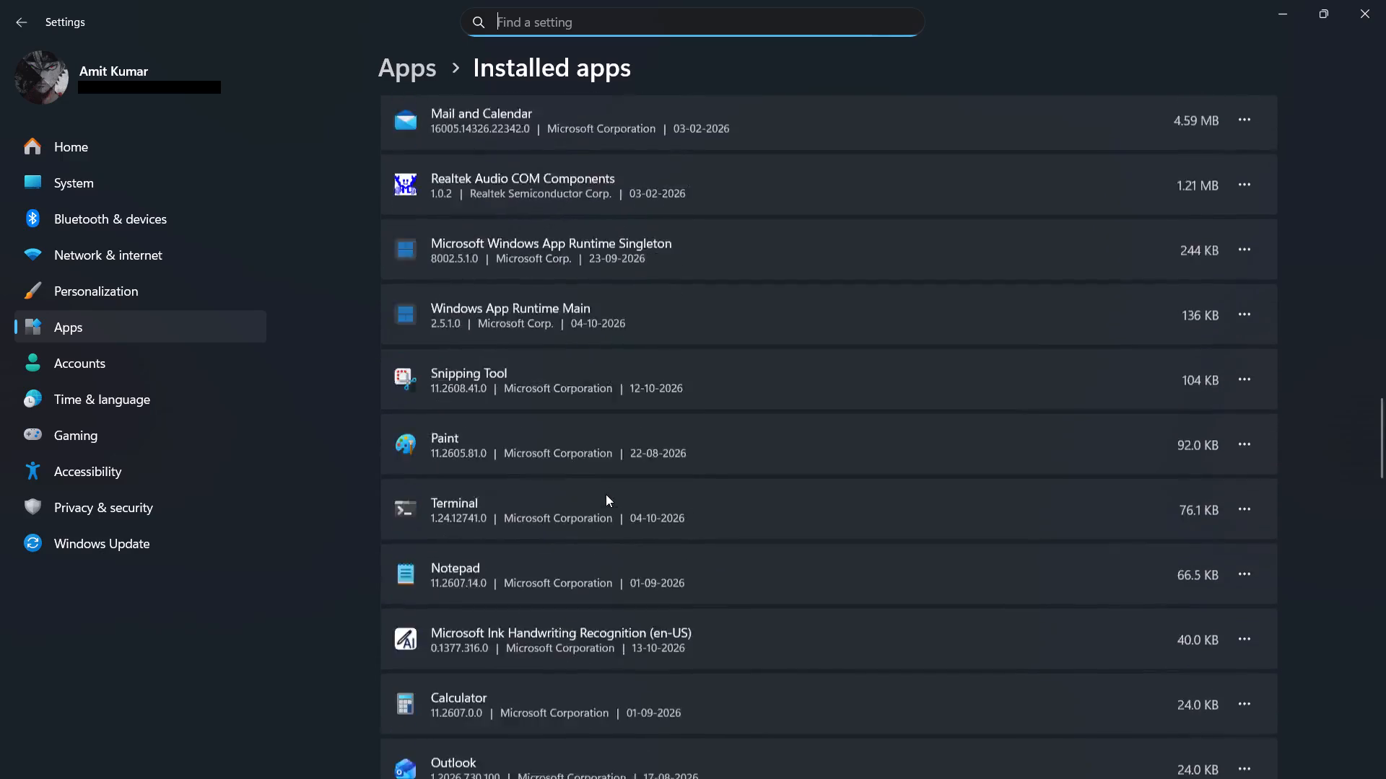
{"action": "scroll", "coordinate": [606, 494], "scroll_direction": "up", "scroll_amount": 4}
{"action": "scroll", "coordinate": [606, 494], "scroll_direction": "up", "scroll_amount": 20}
{"action": "scroll", "coordinate": [606, 494], "scroll_direction": "up", "scroll_amount": 2}
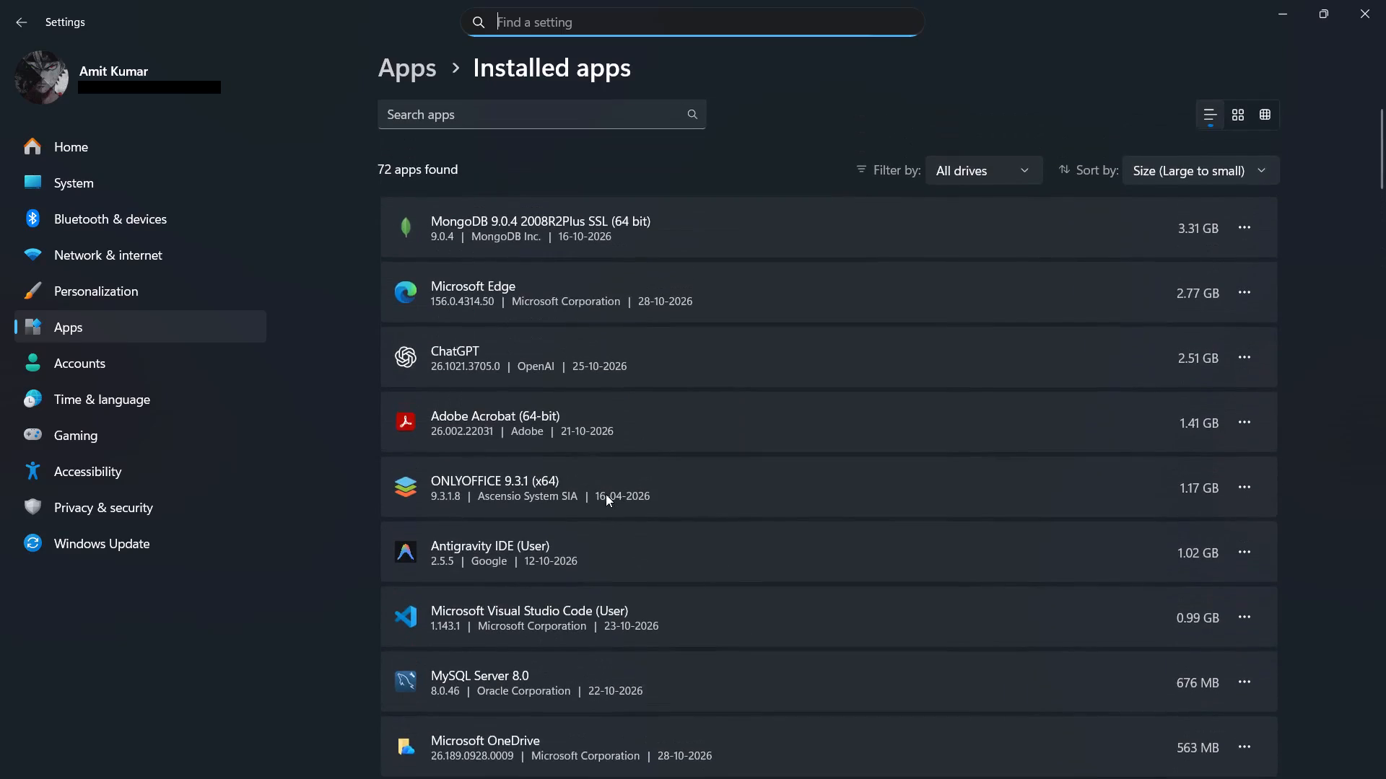
{"action": "scroll", "coordinate": [606, 494], "scroll_direction": "up", "scroll_amount": 2}
Uninstall LightPDF Editor 2.18.2.10 from the installed apps list.
{"action": "scroll", "coordinate": [545, 360], "scroll_direction": "down", "scroll_amount": 5}
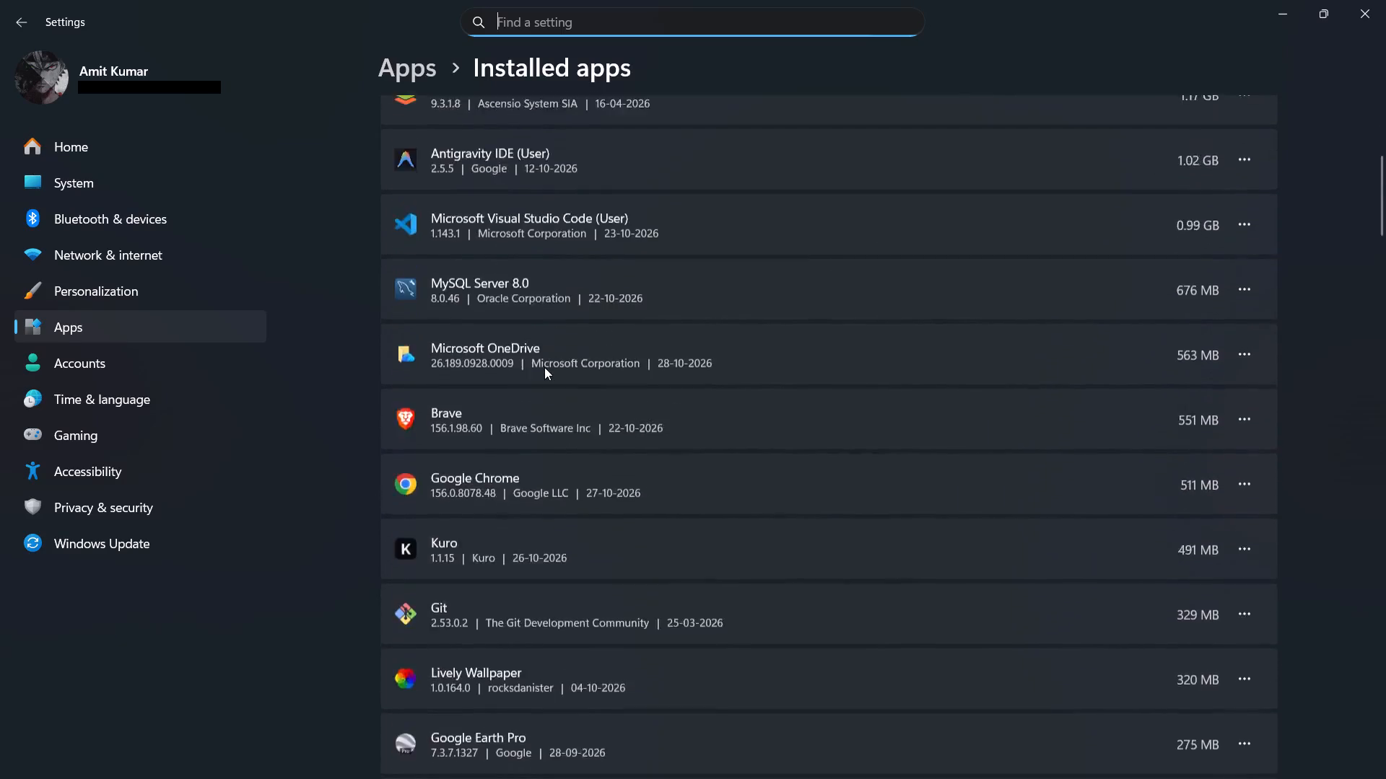
{"action": "scroll", "coordinate": [544, 368], "scroll_direction": "down", "scroll_amount": 3}
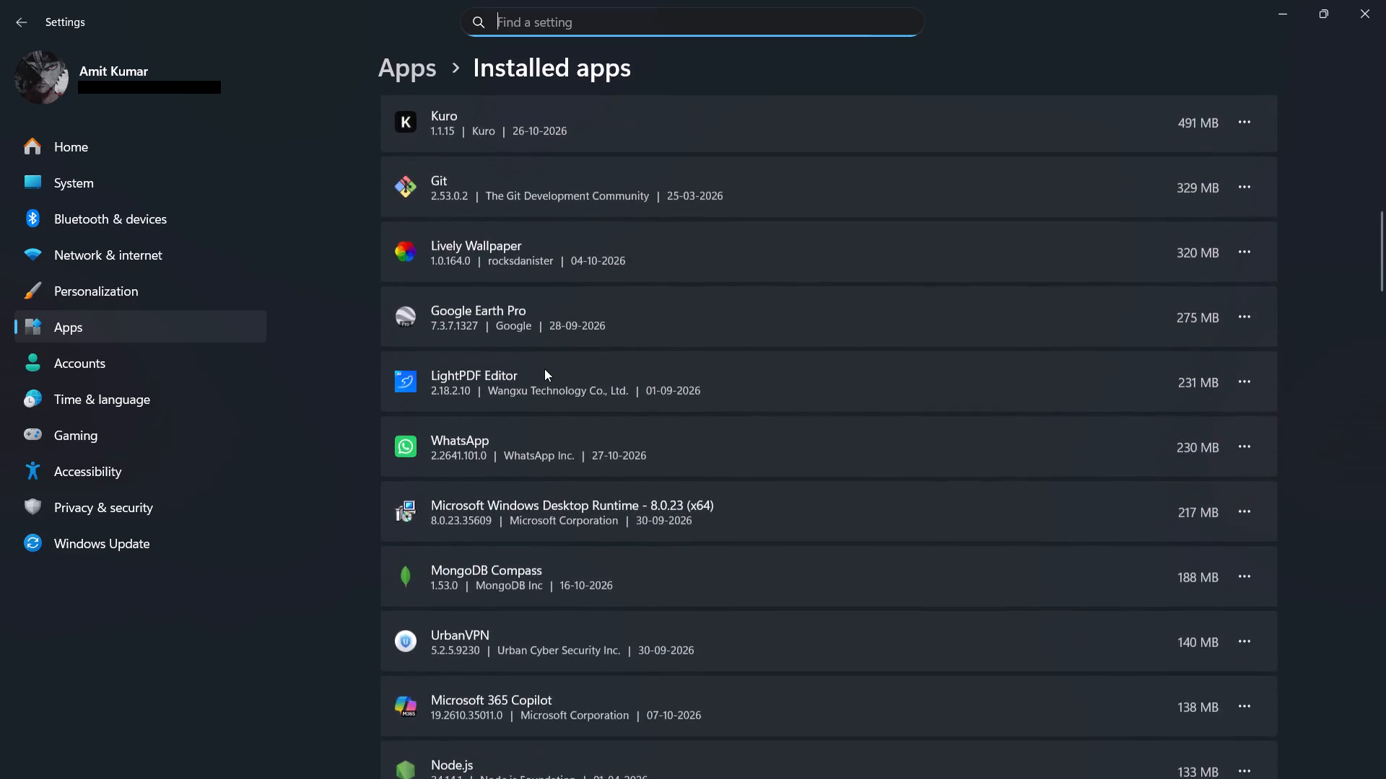
{"action": "scroll", "coordinate": [544, 369], "scroll_direction": "down", "scroll_amount": 1}
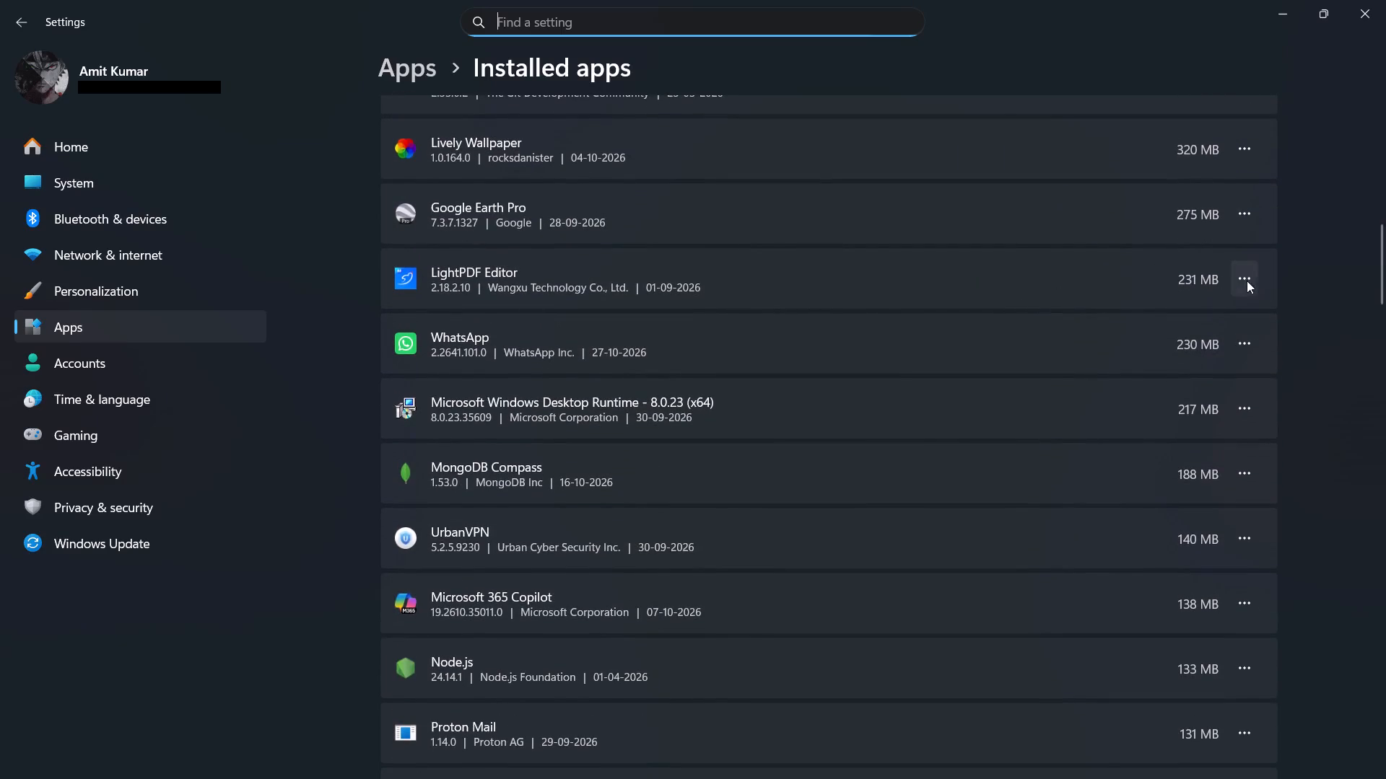
{"action": "left_click", "coordinate": [1247, 280]}
{"action": "left_click", "coordinate": [1108, 346]}
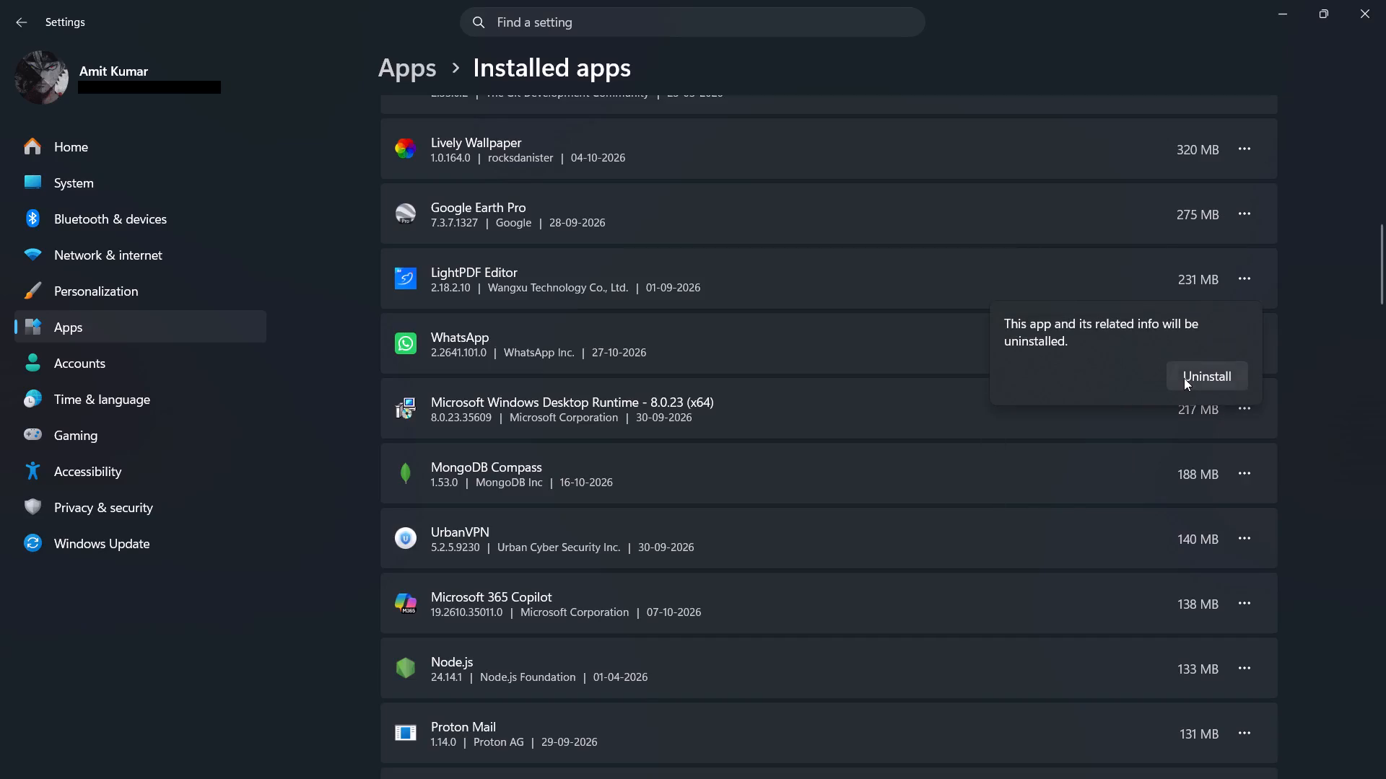
{"action": "left_click", "coordinate": [1186, 377]}
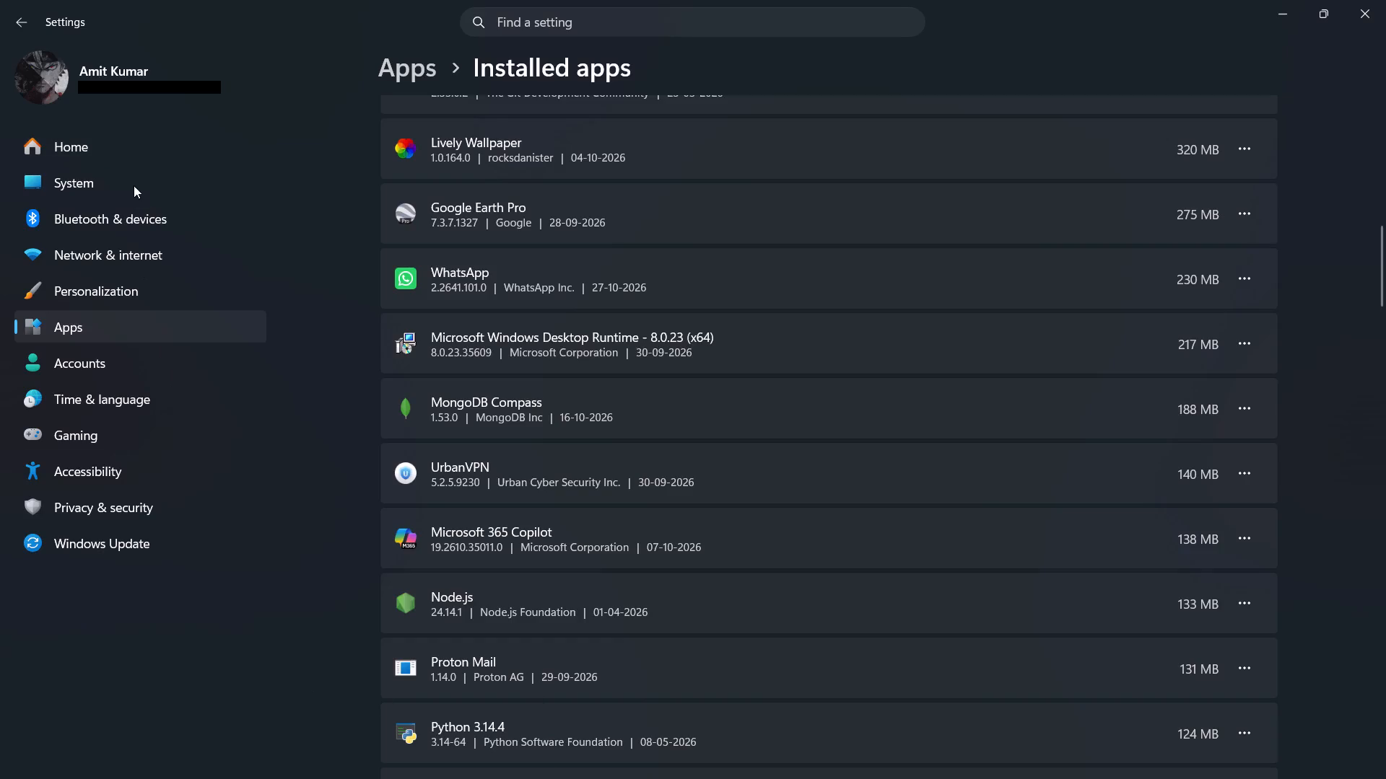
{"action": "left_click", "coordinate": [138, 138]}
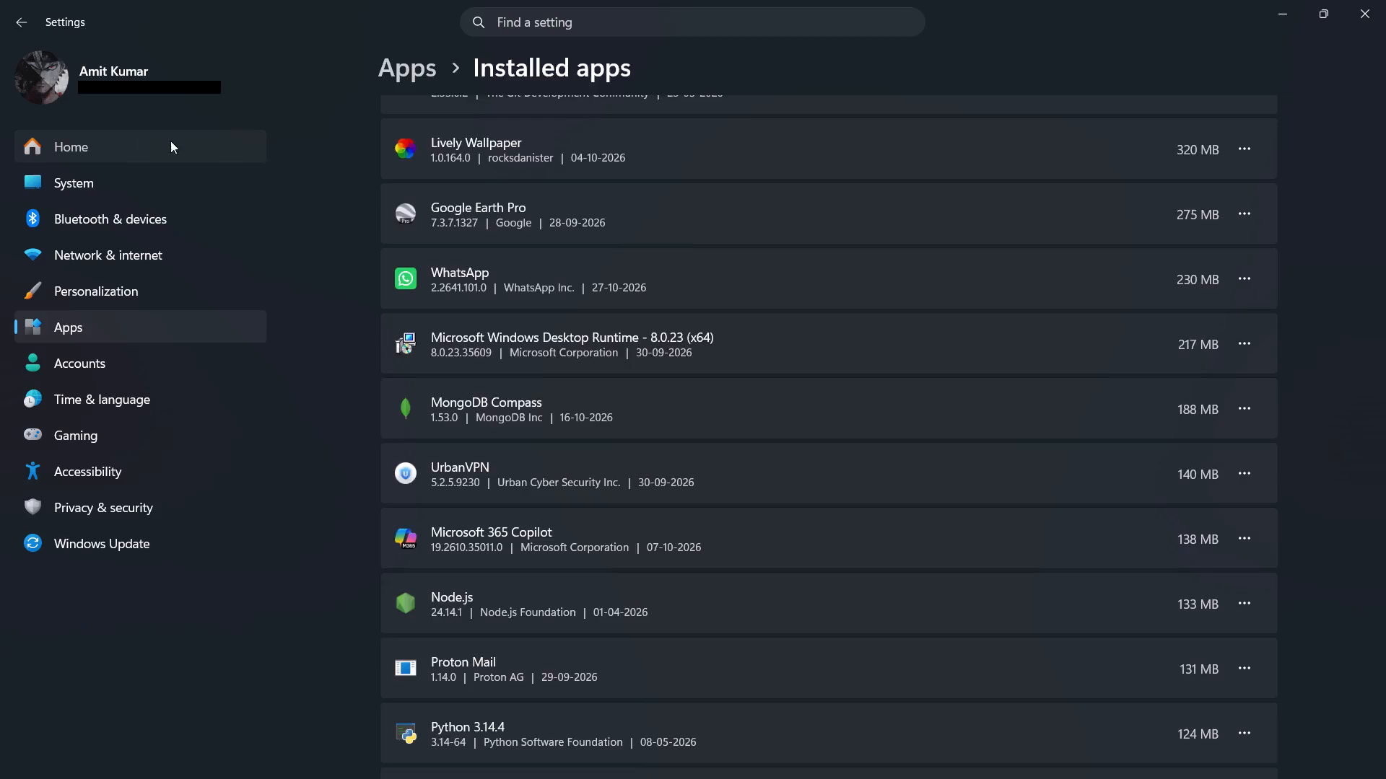
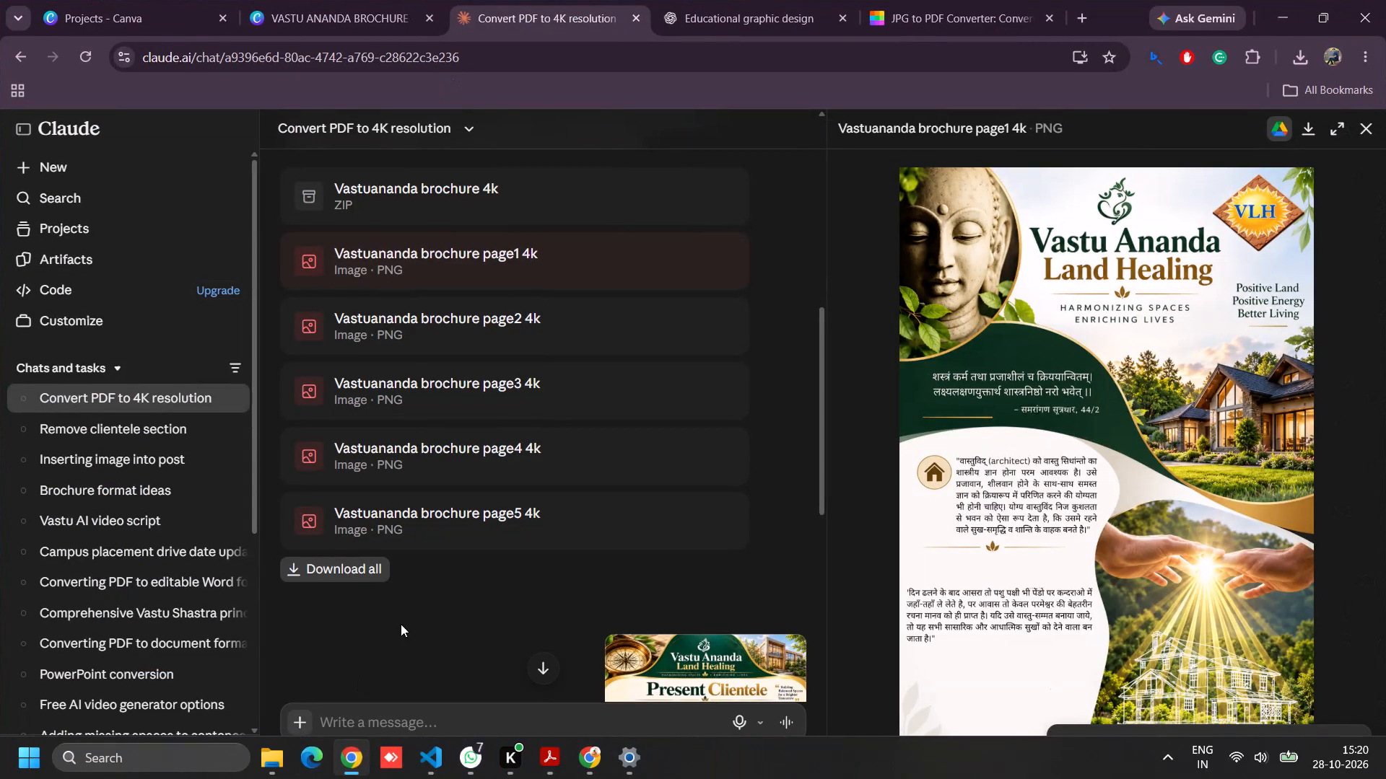
Leave the Smallpdf result and return to iLovePDF's JPG to PDF converter in the same browser tab.
{"action": "scroll", "coordinate": [957, 503], "scroll_direction": "down", "scroll_amount": 6}
{"action": "left_click", "coordinate": [888, 0]}
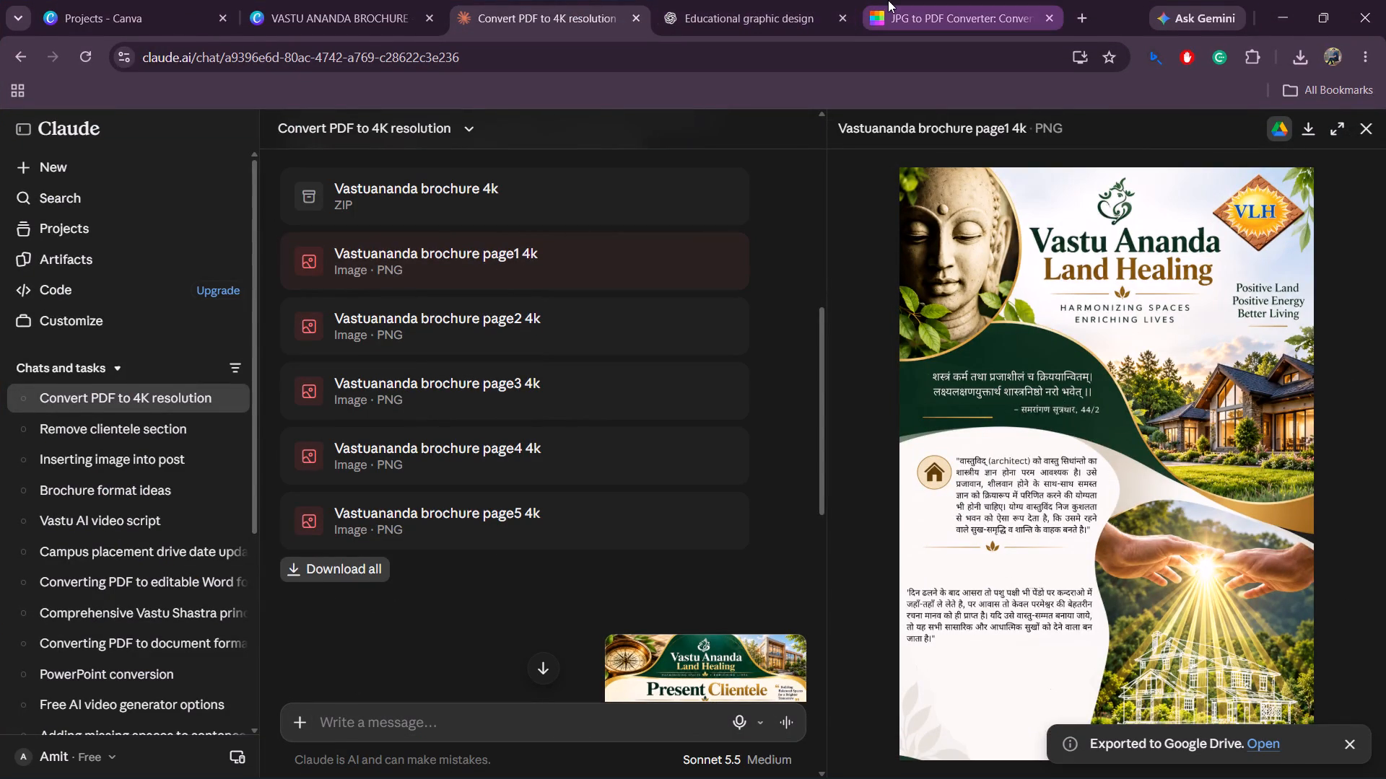
{"action": "left_click", "coordinate": [1325, 149]}
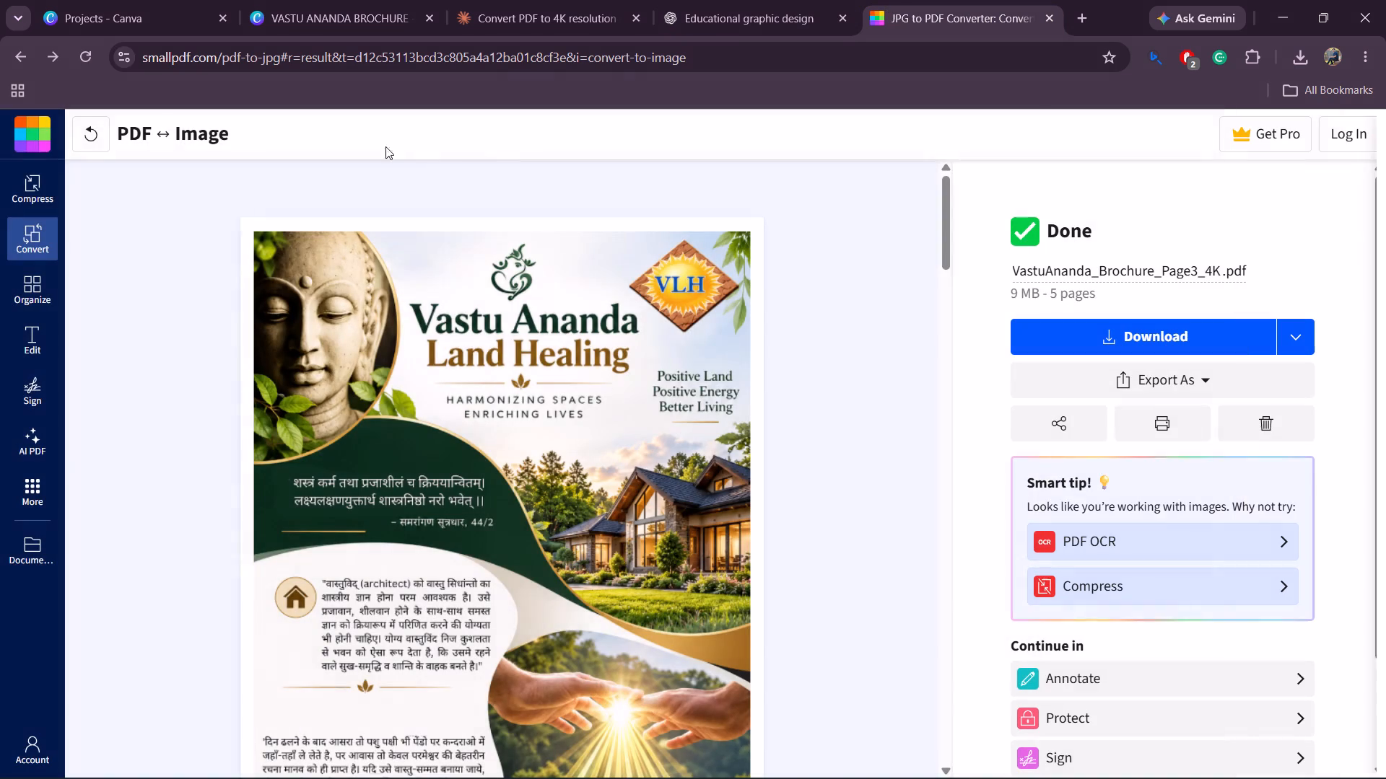
{"action": "left_click", "coordinate": [21, 56]}
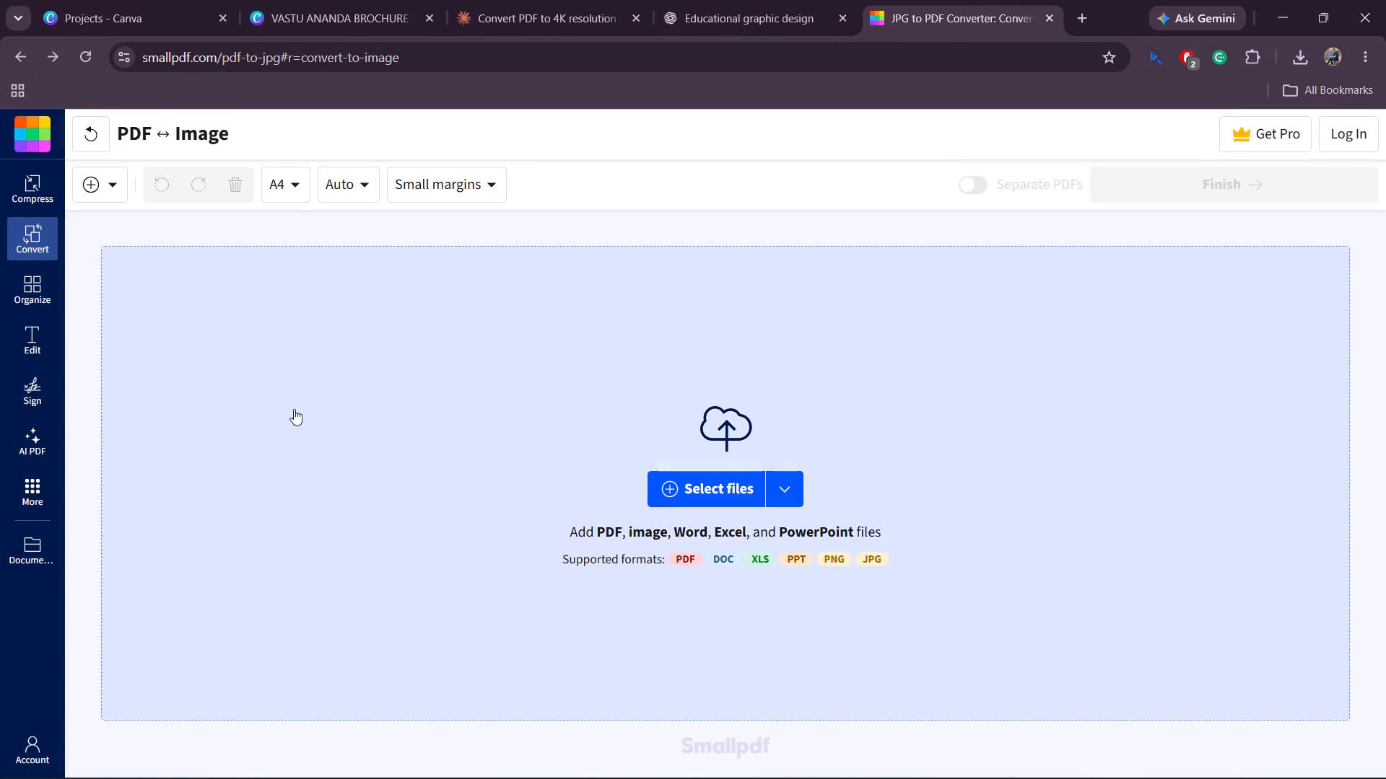
{"action": "left_click", "coordinate": [14, 53]}
{"action": "left_click", "coordinate": [14, 53]}
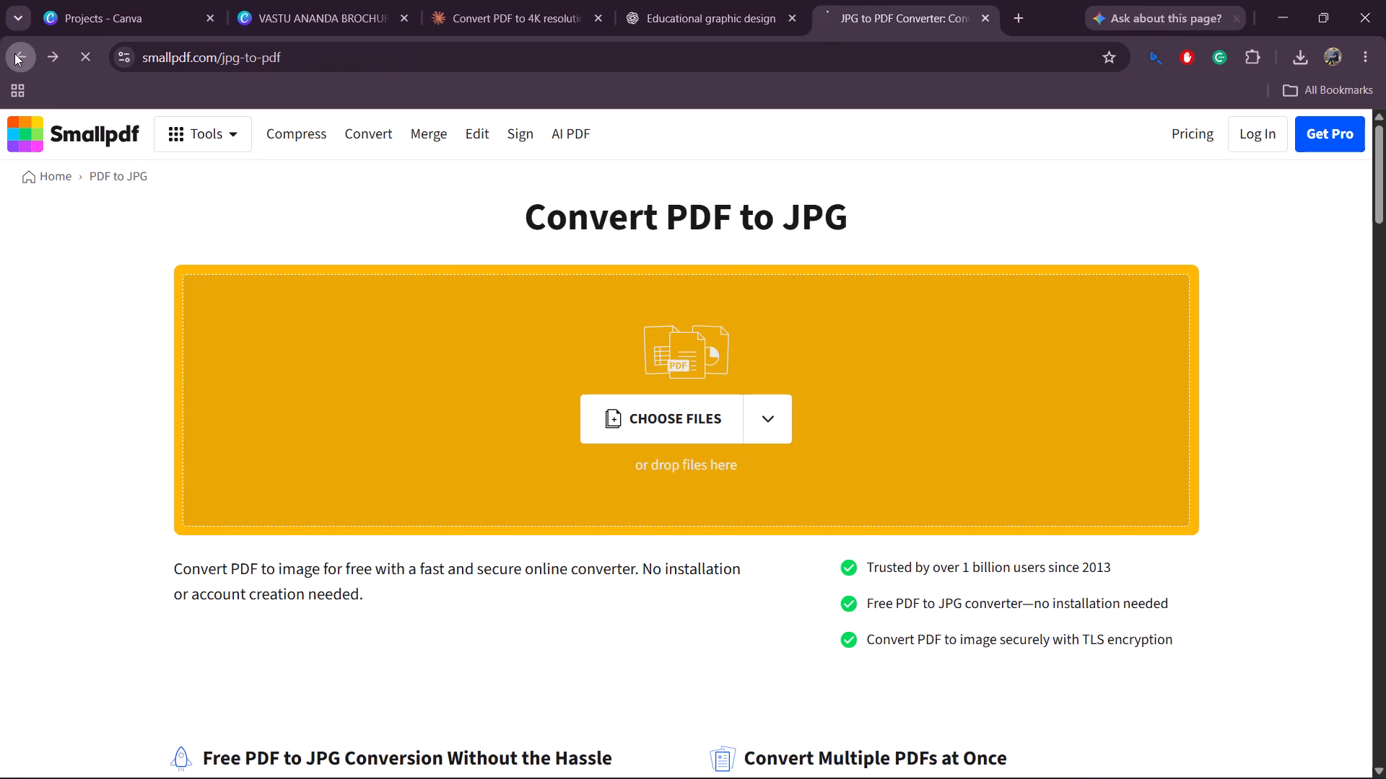
{"action": "left_click", "coordinate": [14, 53]}
{"action": "left_click", "coordinate": [14, 53]}
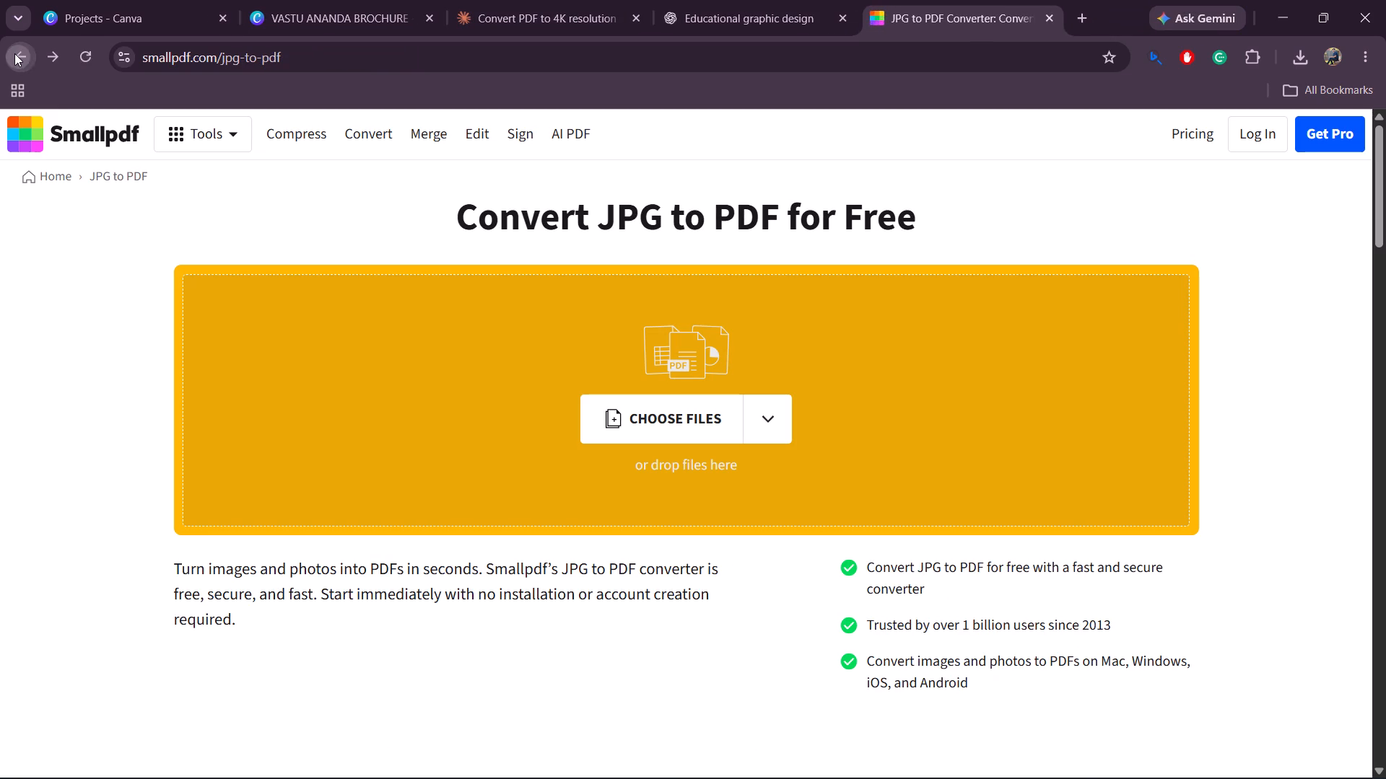
{"action": "left_click", "coordinate": [292, 296]}
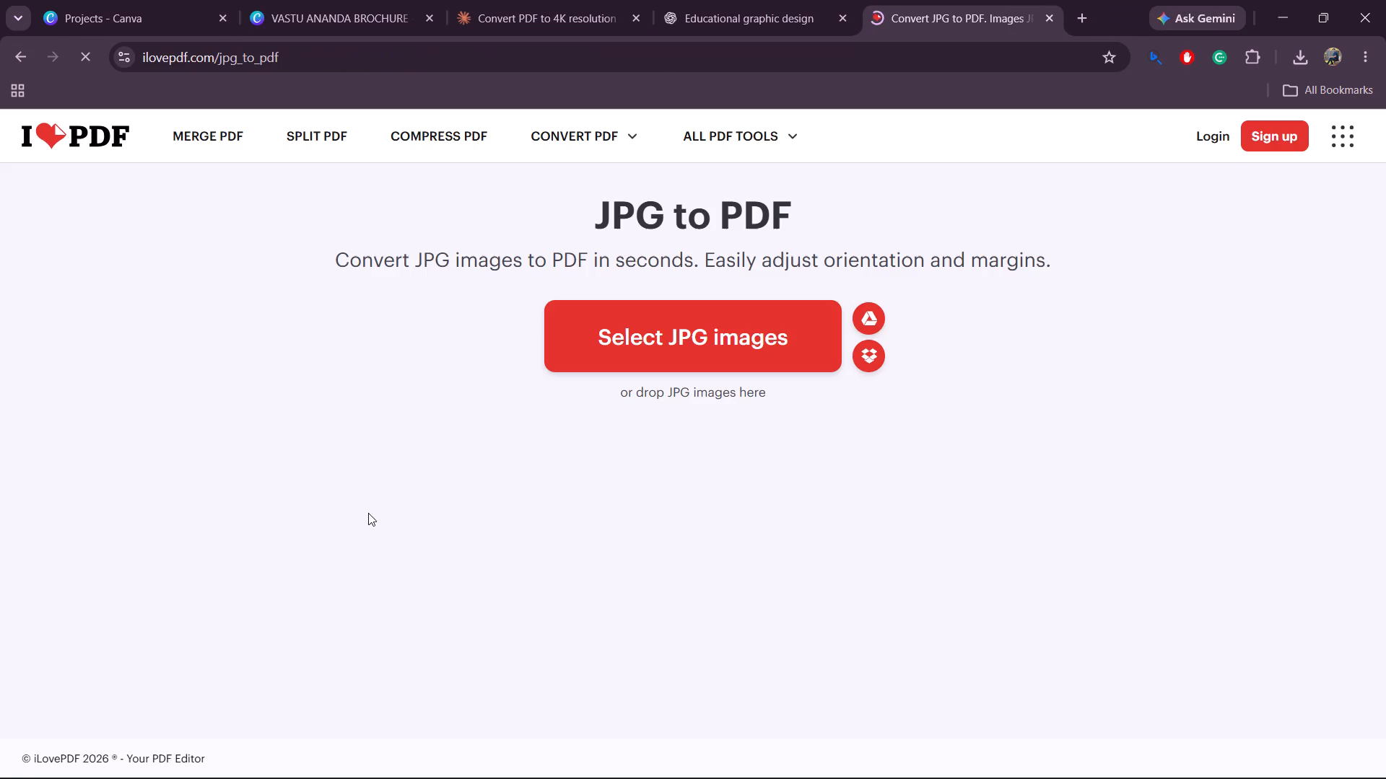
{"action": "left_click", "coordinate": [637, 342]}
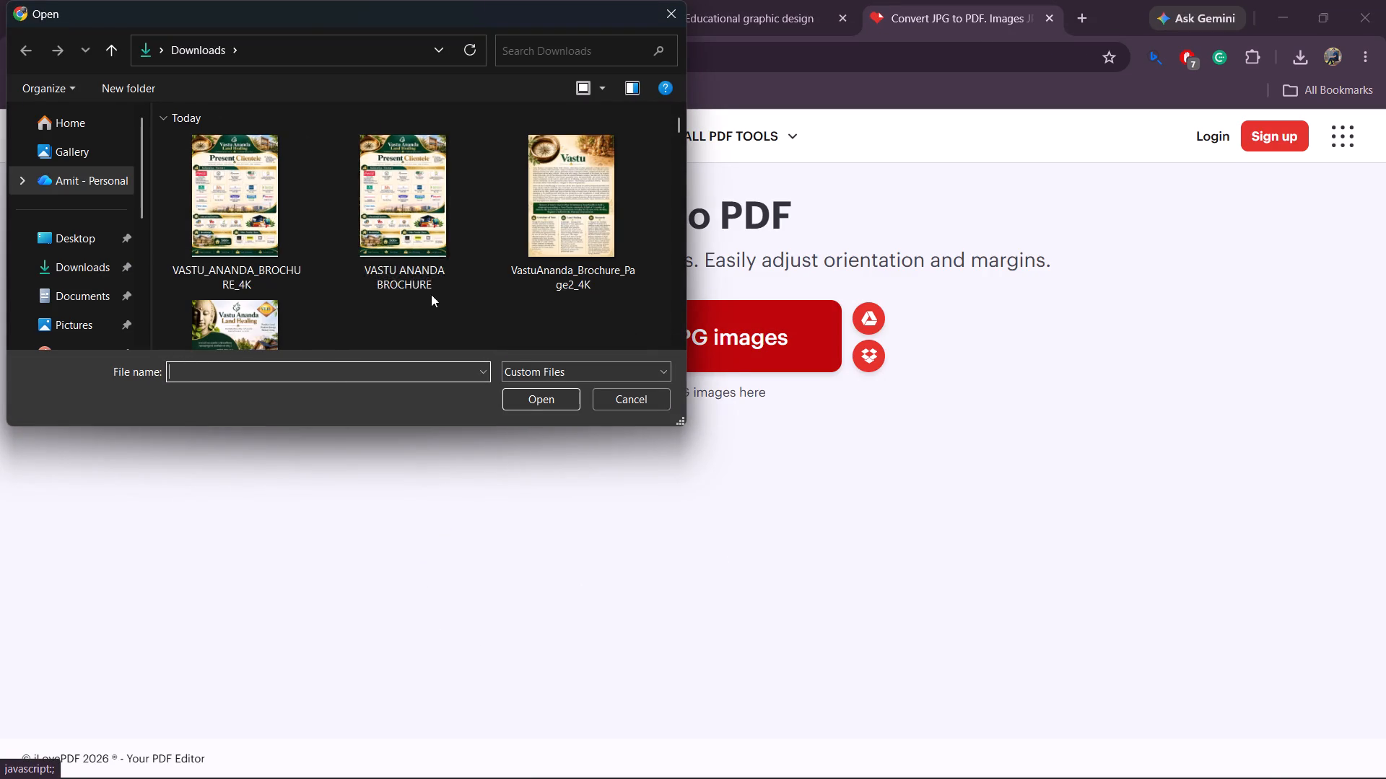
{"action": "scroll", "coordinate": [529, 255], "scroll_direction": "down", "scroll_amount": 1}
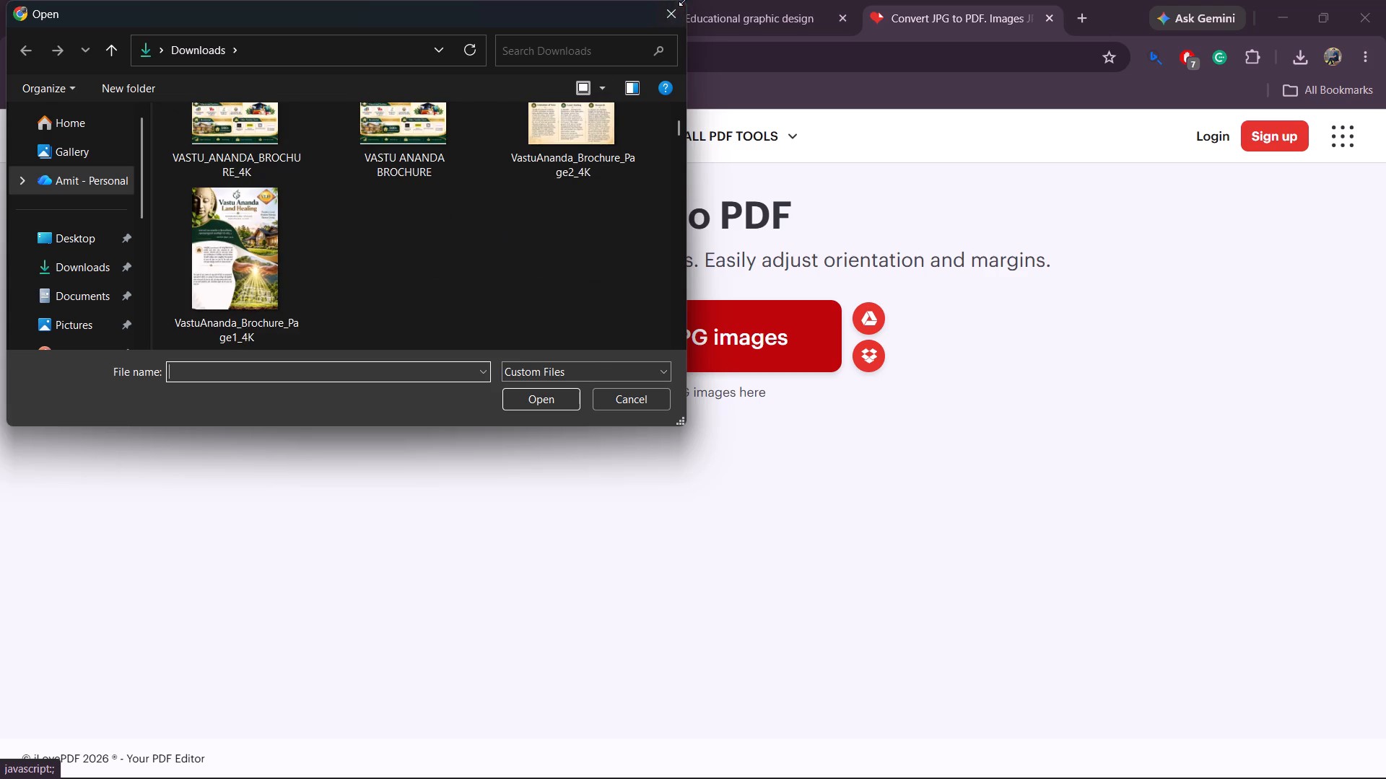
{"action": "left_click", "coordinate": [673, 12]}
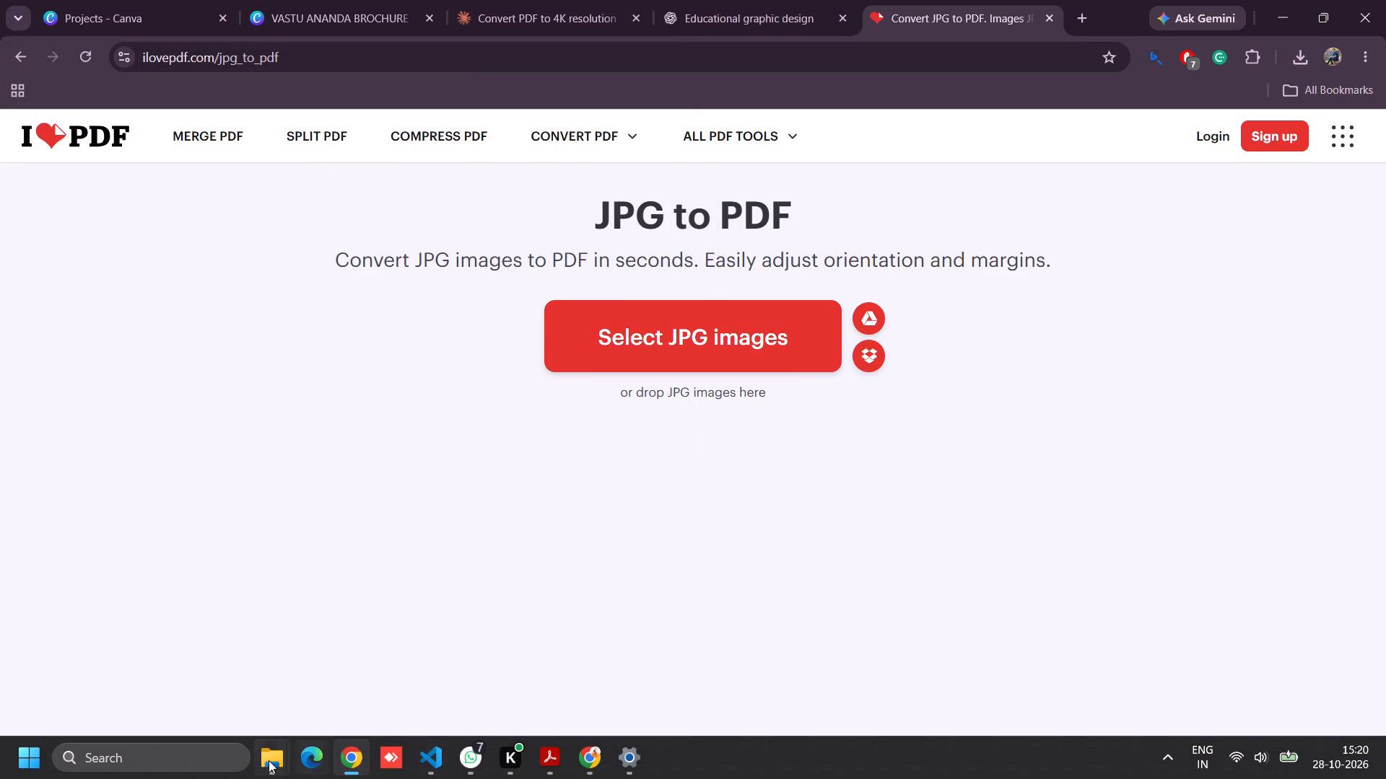
Add the five VastuAnanda_Brochure page PNGs from the 4k folder to the iLovePDF converter.
{"action": "left_click", "coordinate": [388, 655]}
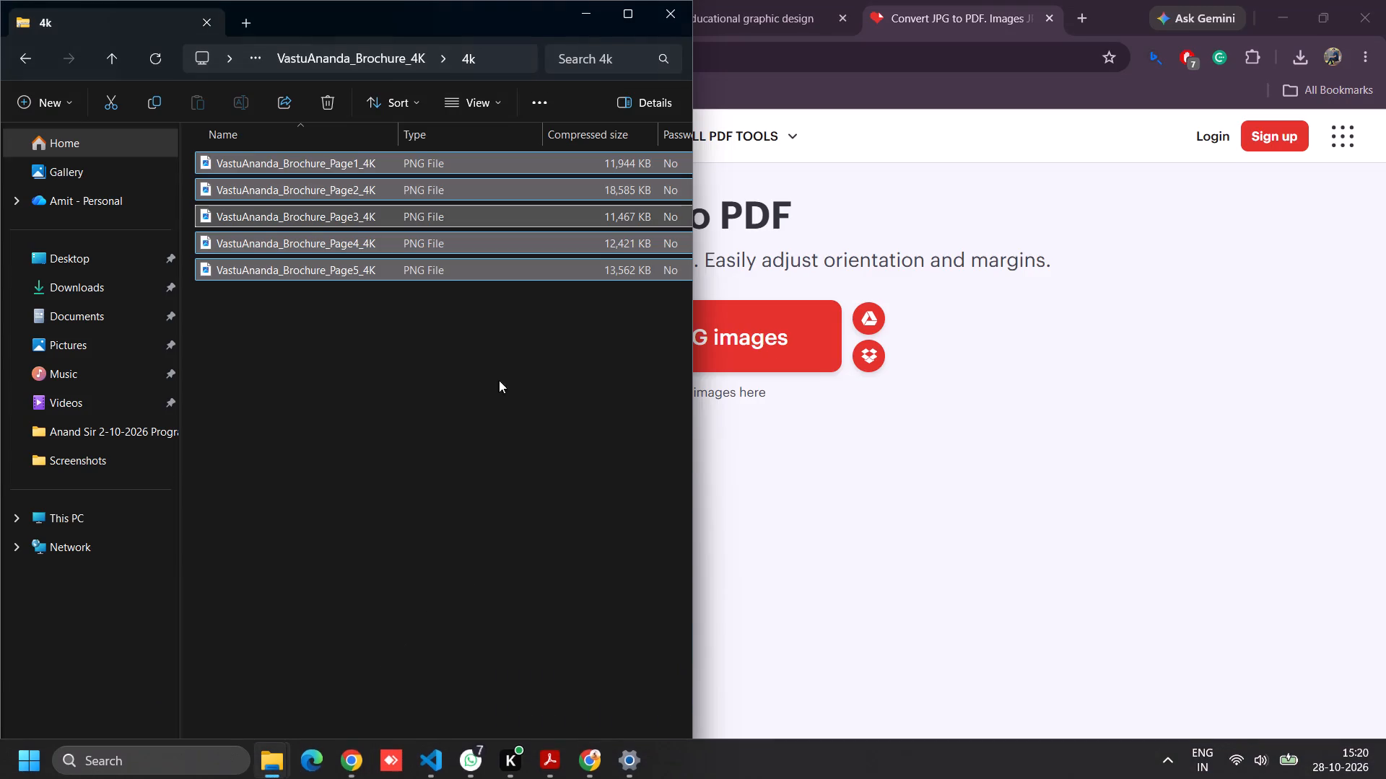
{"action": "left_click_drag", "start_coordinate": [567, 166], "coordinate": [887, 423]}
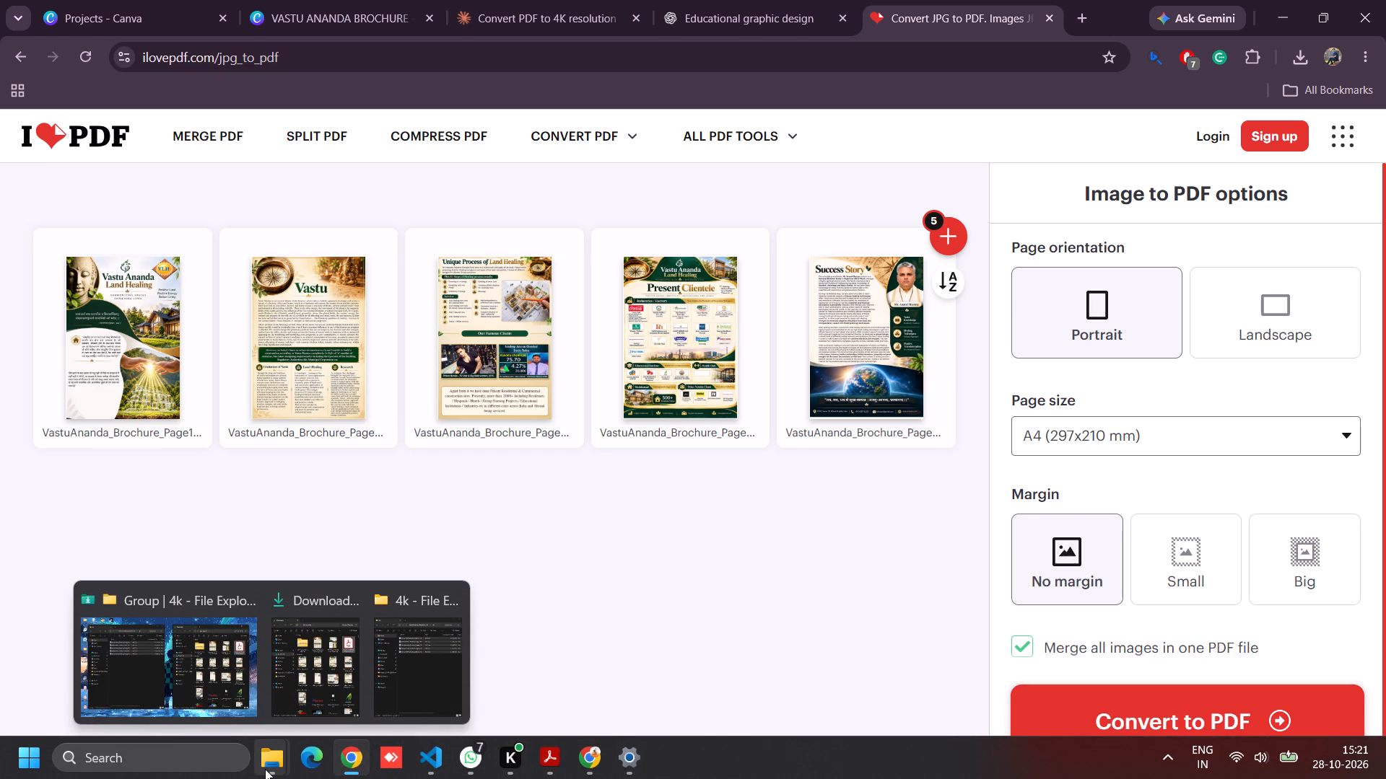
Add the VASTU_ANANDA_BROCHURE_4K image from Downloads to the converter and place it as the fourth page.
{"action": "left_click", "coordinate": [306, 680]}
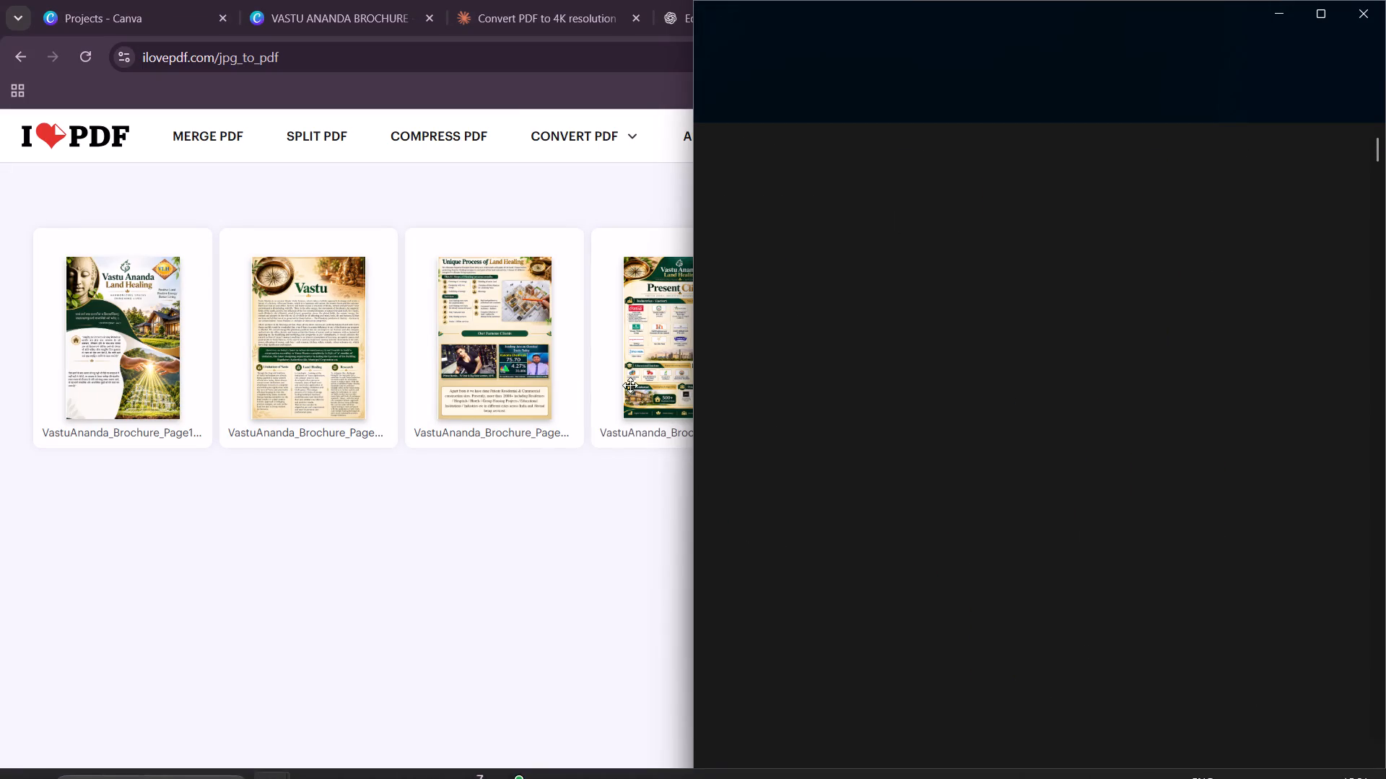
{"action": "left_click_drag", "start_coordinate": [1037, 201], "coordinate": [407, 529]}
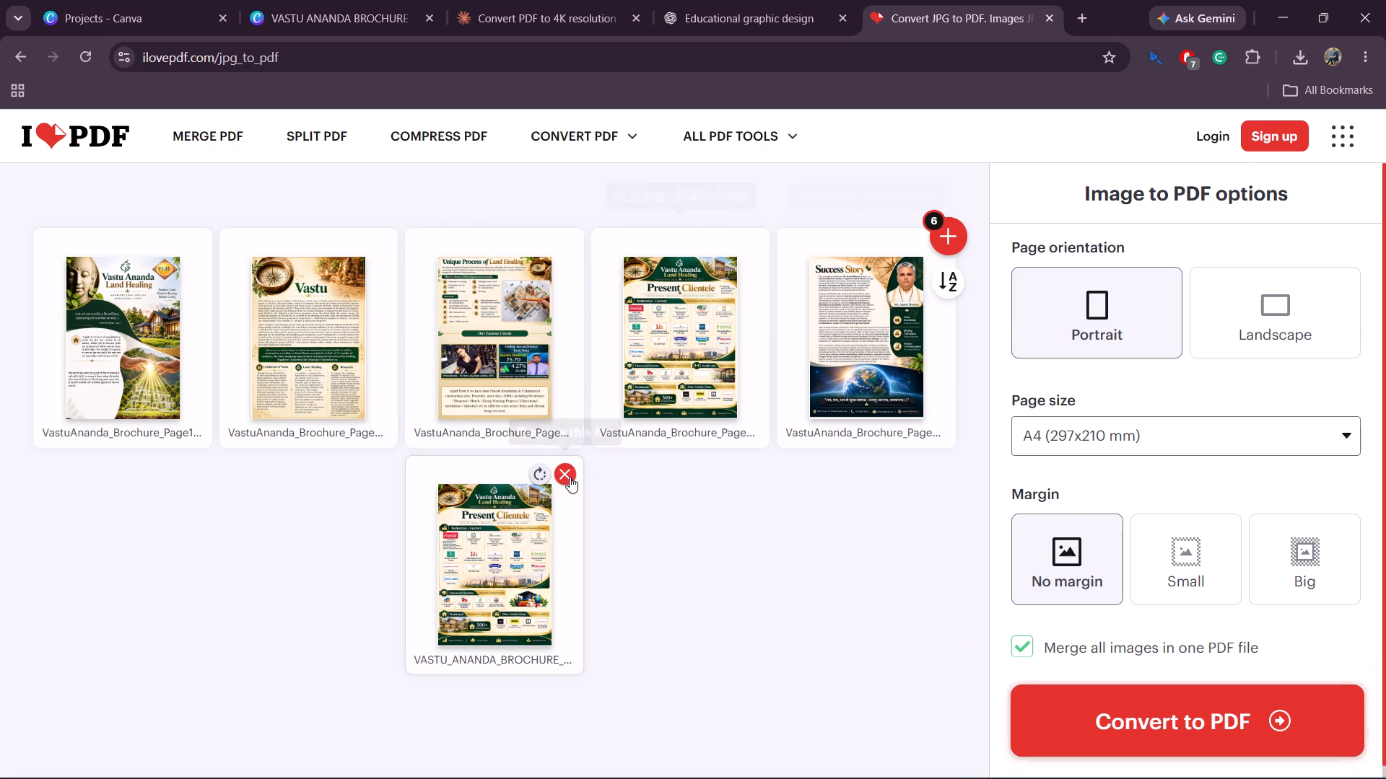
{"action": "left_click_drag", "start_coordinate": [499, 563], "coordinate": [697, 371]}
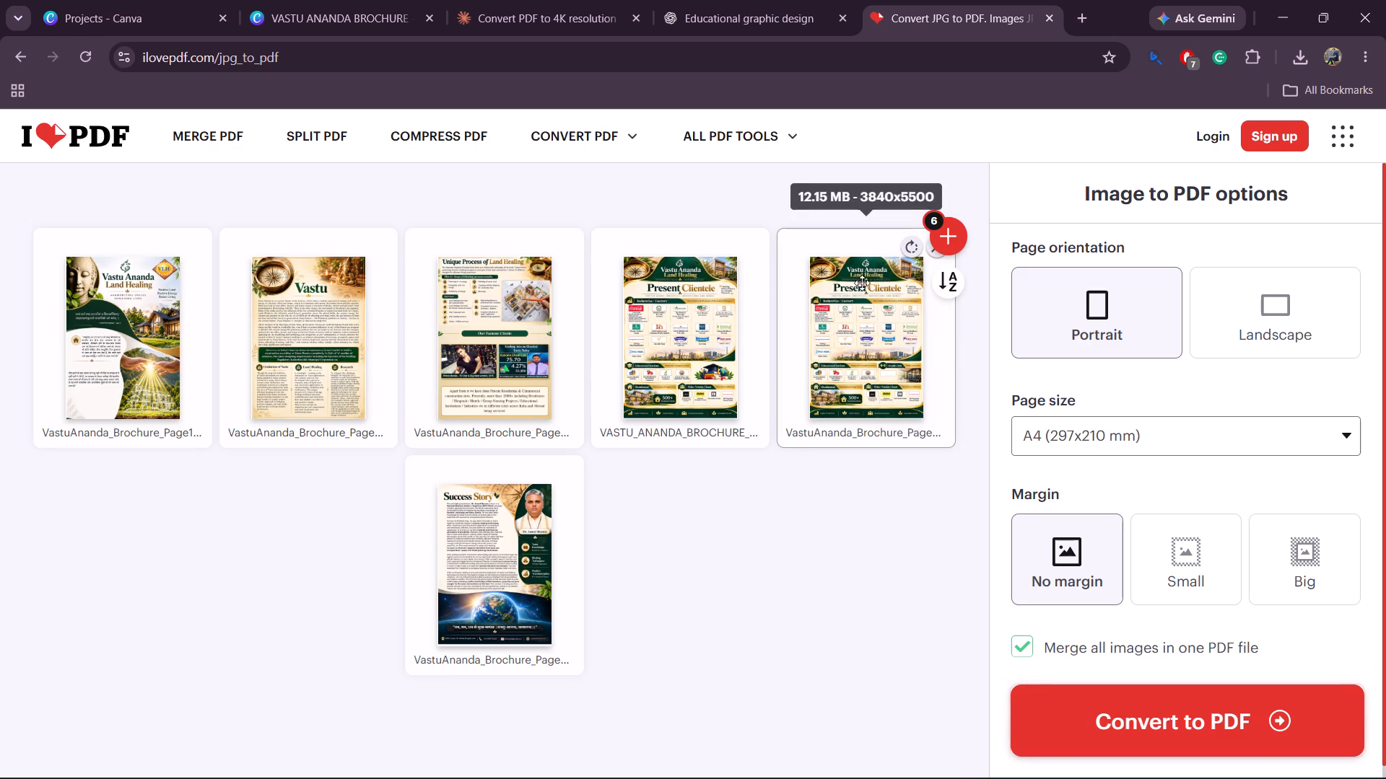
Remove the older Present Clientele page, now fifth in the order, from the images to convert.
{"action": "scroll", "coordinate": [871, 278], "scroll_direction": "left", "scroll_amount": 4}
{"action": "left_click", "coordinate": [972, 573]}
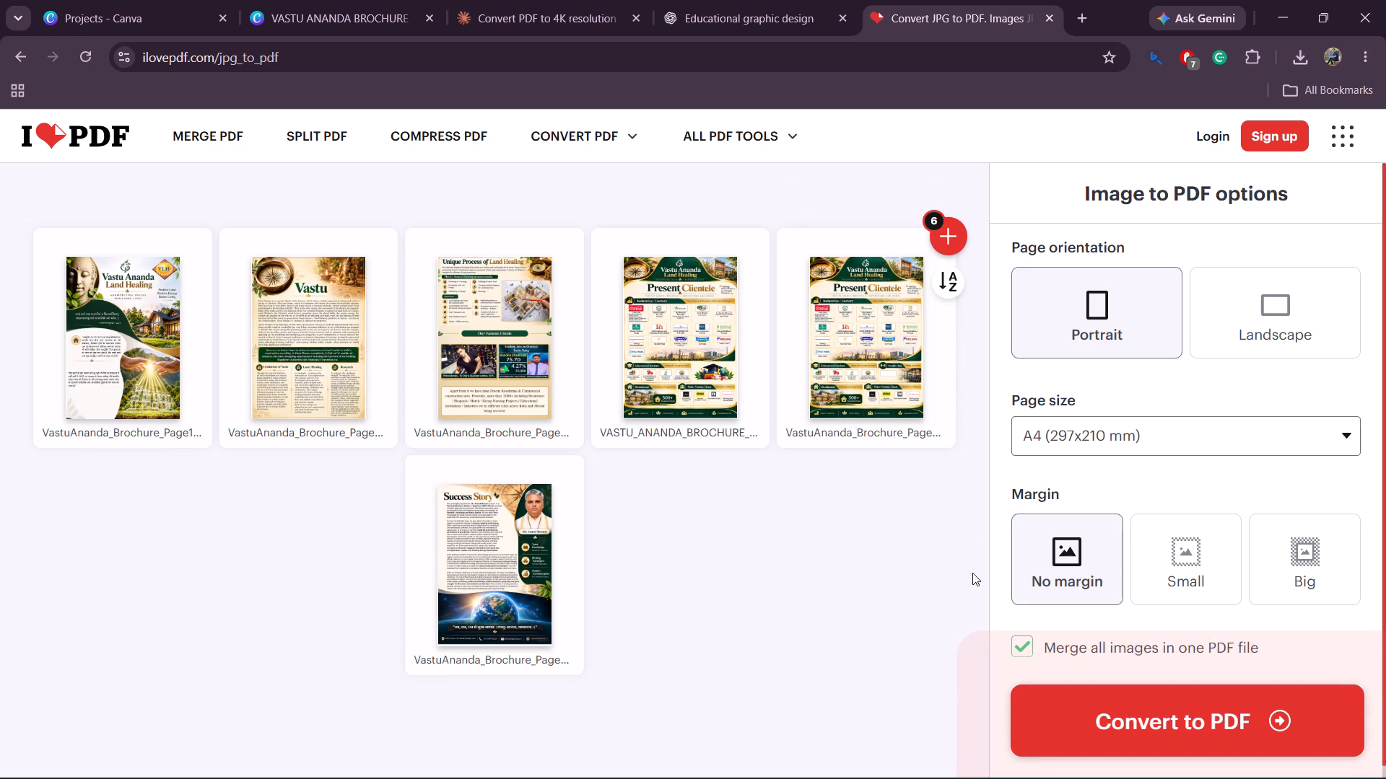
{"action": "left_click", "coordinate": [895, 472]}
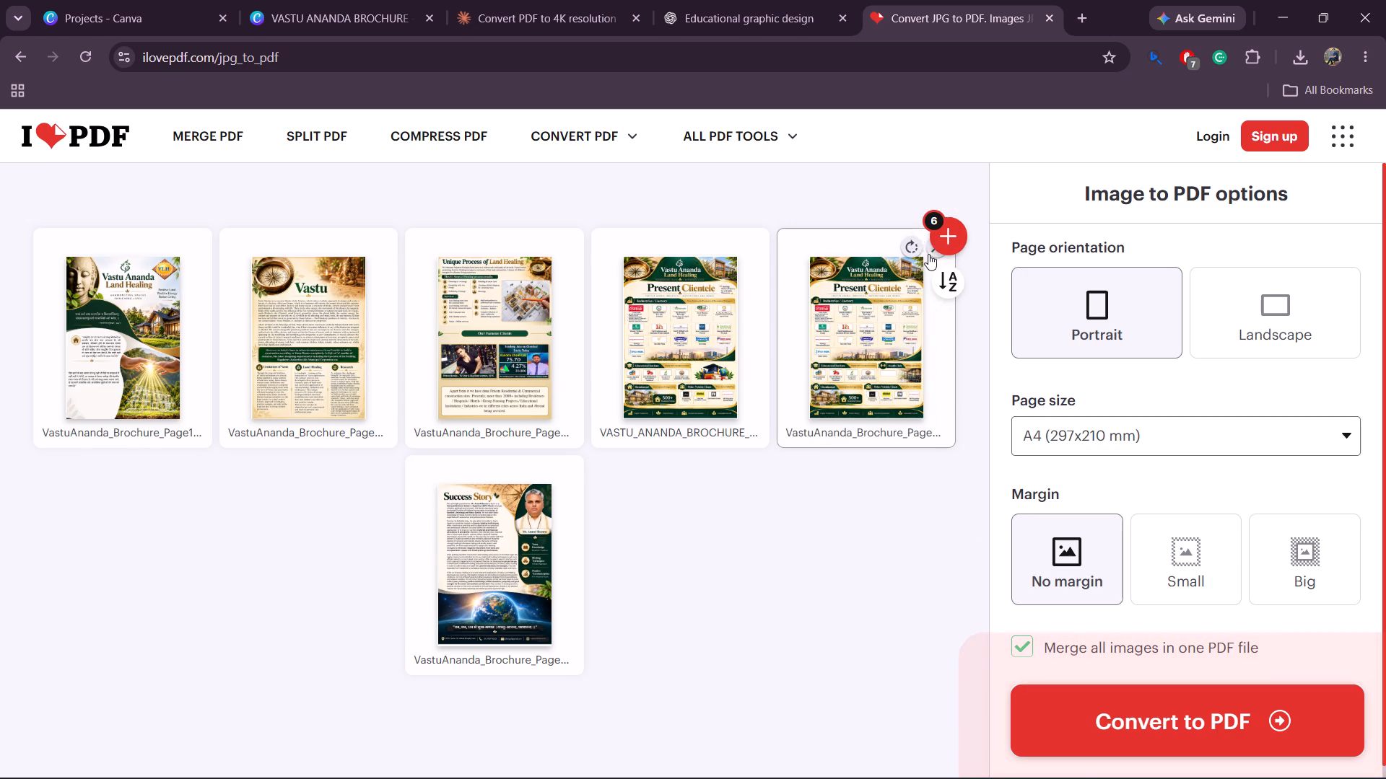
{"action": "left_click", "coordinate": [928, 252]}
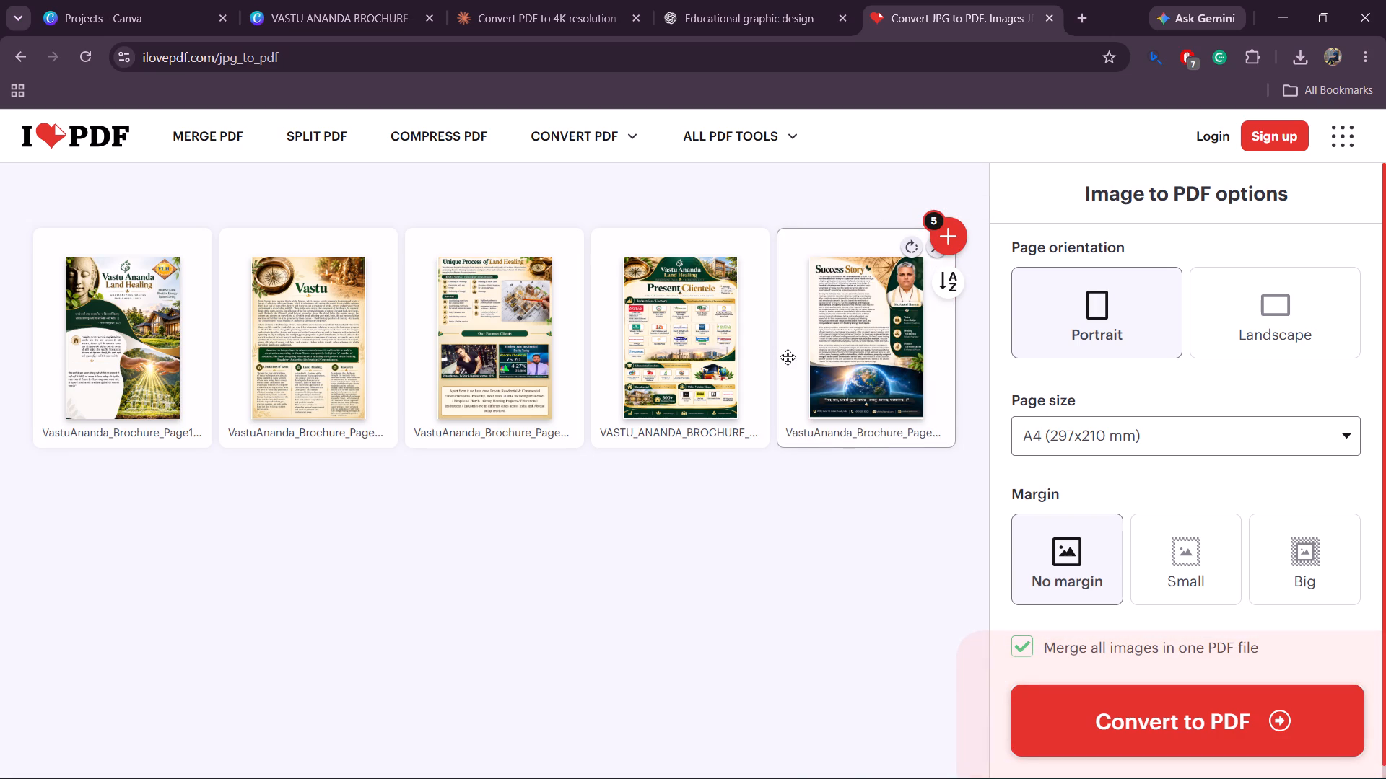
{"action": "scroll", "coordinate": [1237, 633], "scroll_direction": "down", "scroll_amount": 5}
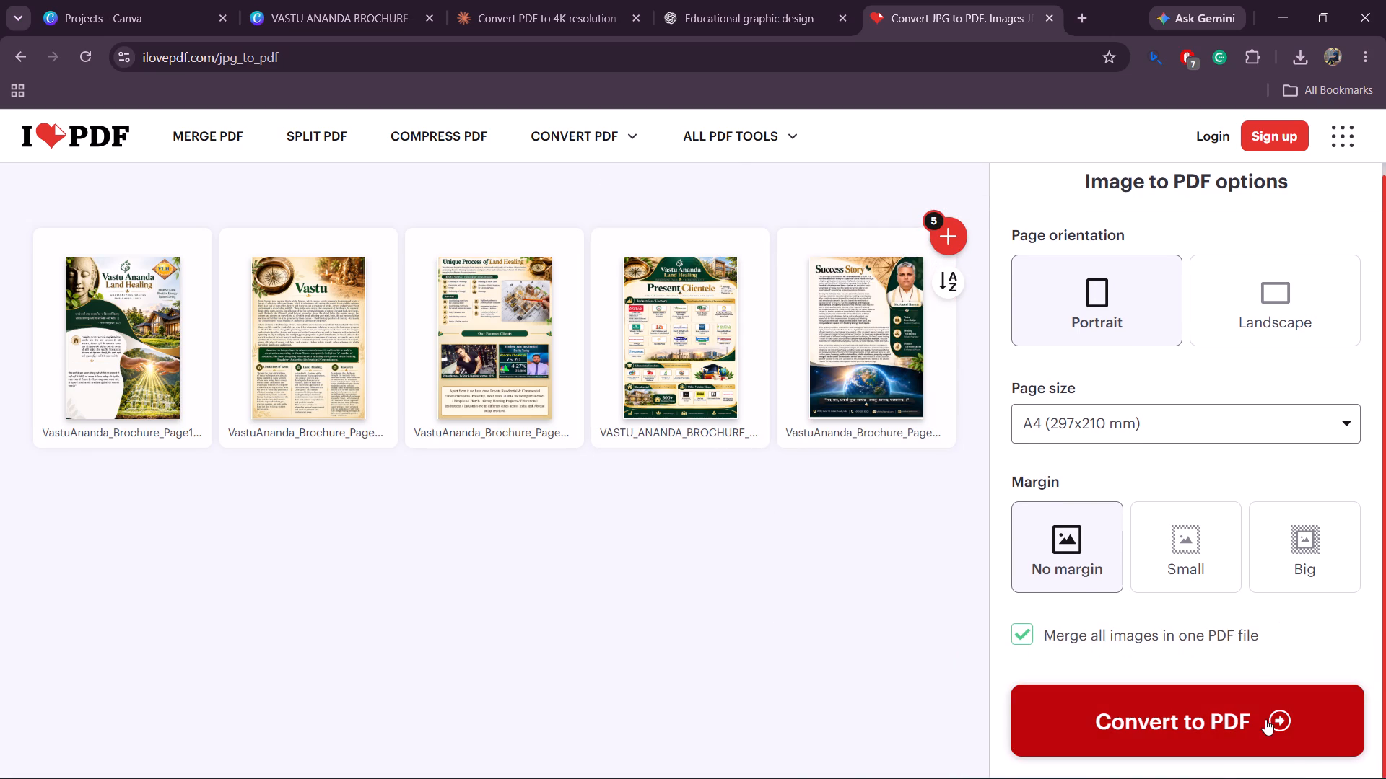
{"action": "left_click", "coordinate": [1265, 719]}
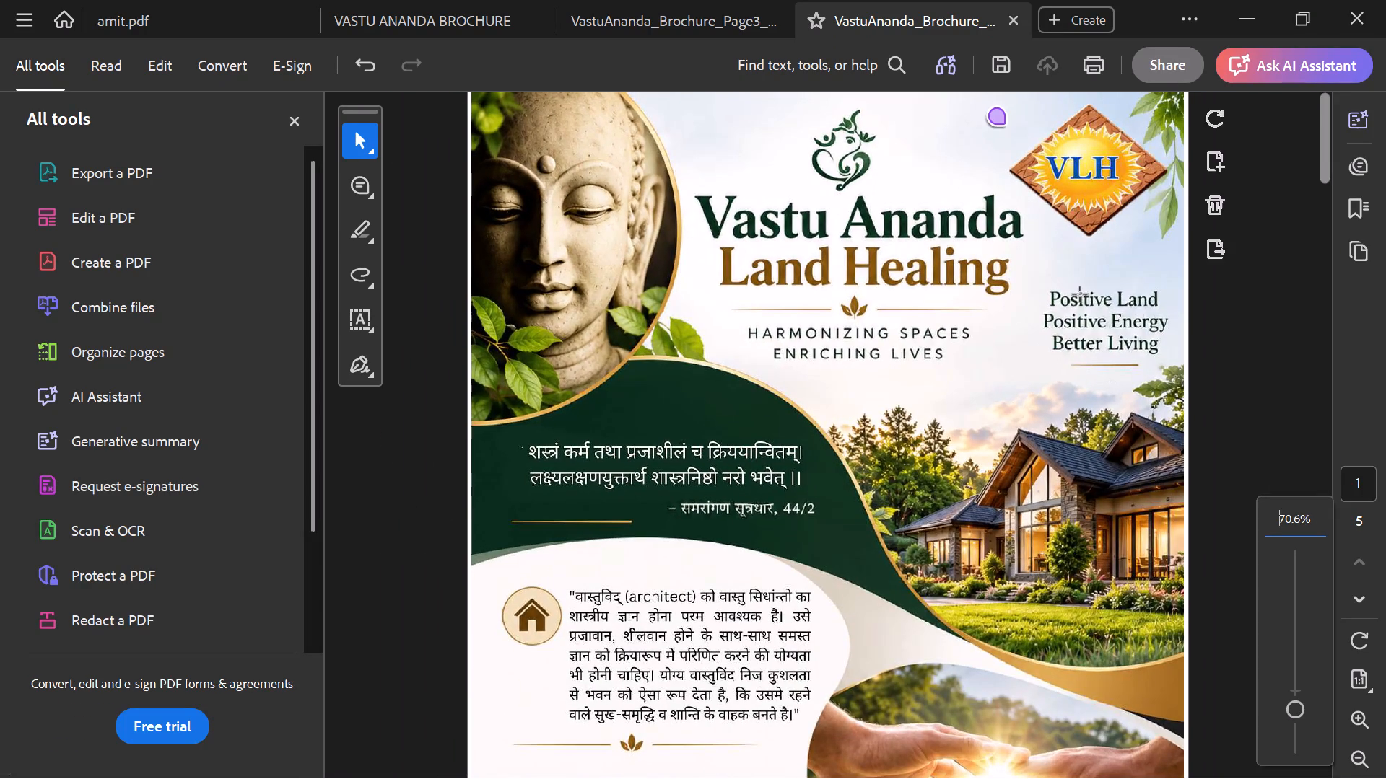
{"action": "scroll", "coordinate": [1081, 295], "scroll_direction": "down", "scroll_amount": 5}
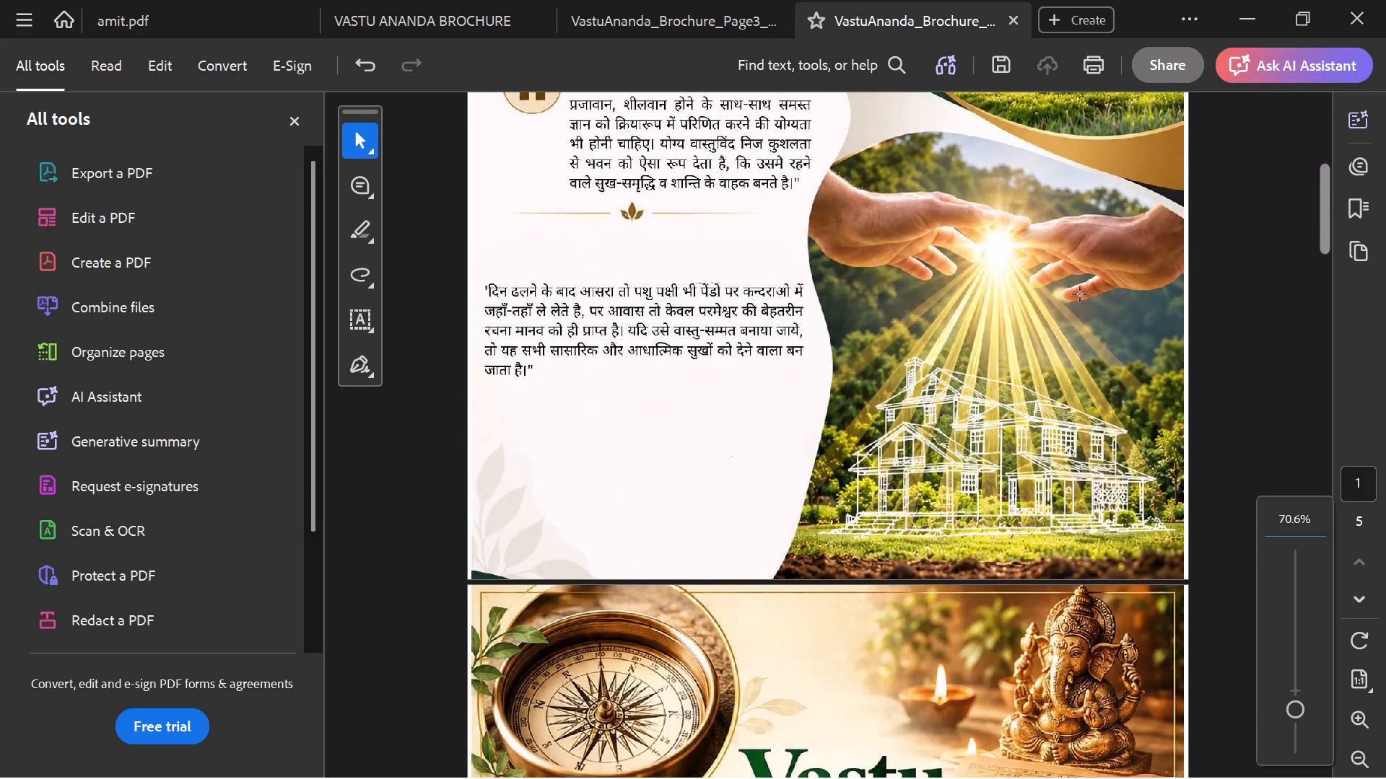
{"action": "scroll", "coordinate": [1081, 295], "scroll_direction": "down", "scroll_amount": 3}
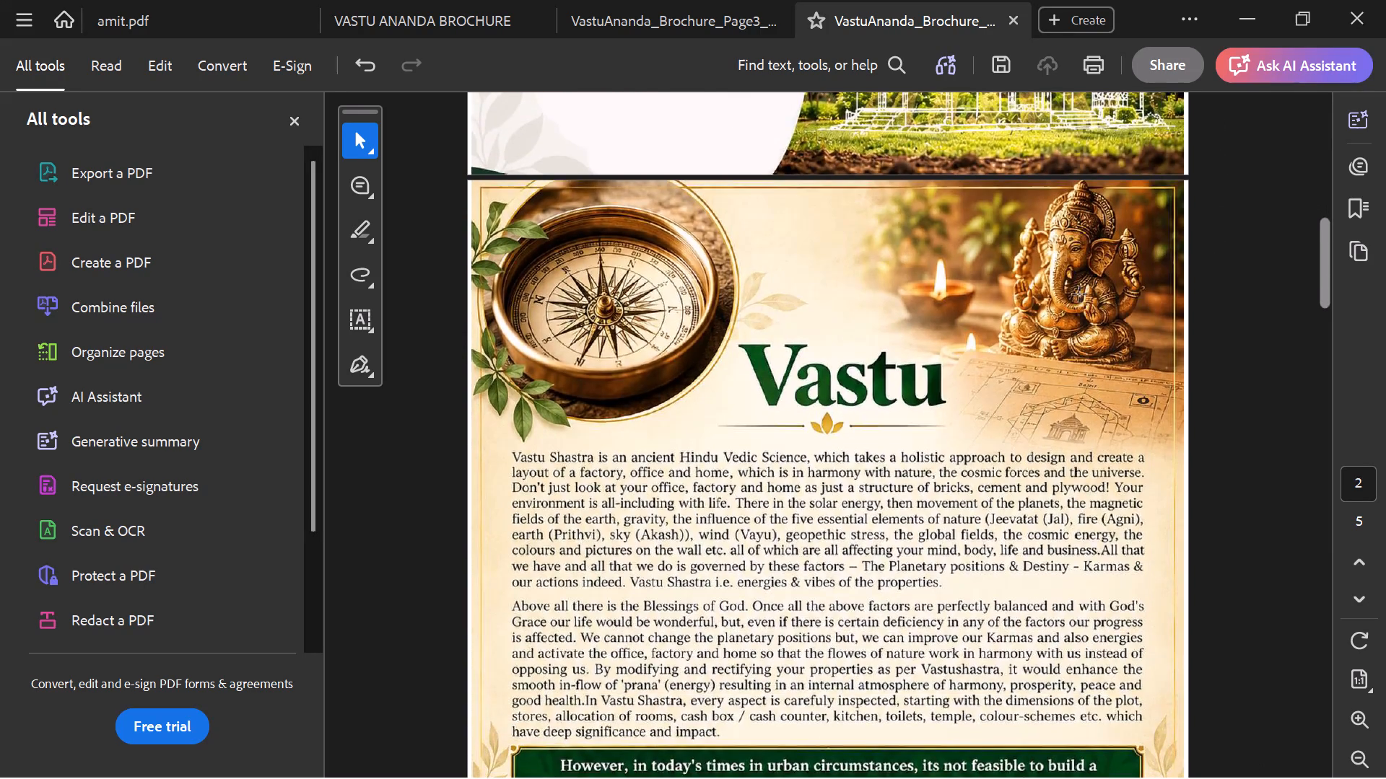
{"action": "scroll", "coordinate": [1081, 295], "scroll_direction": "down", "scroll_amount": 4}
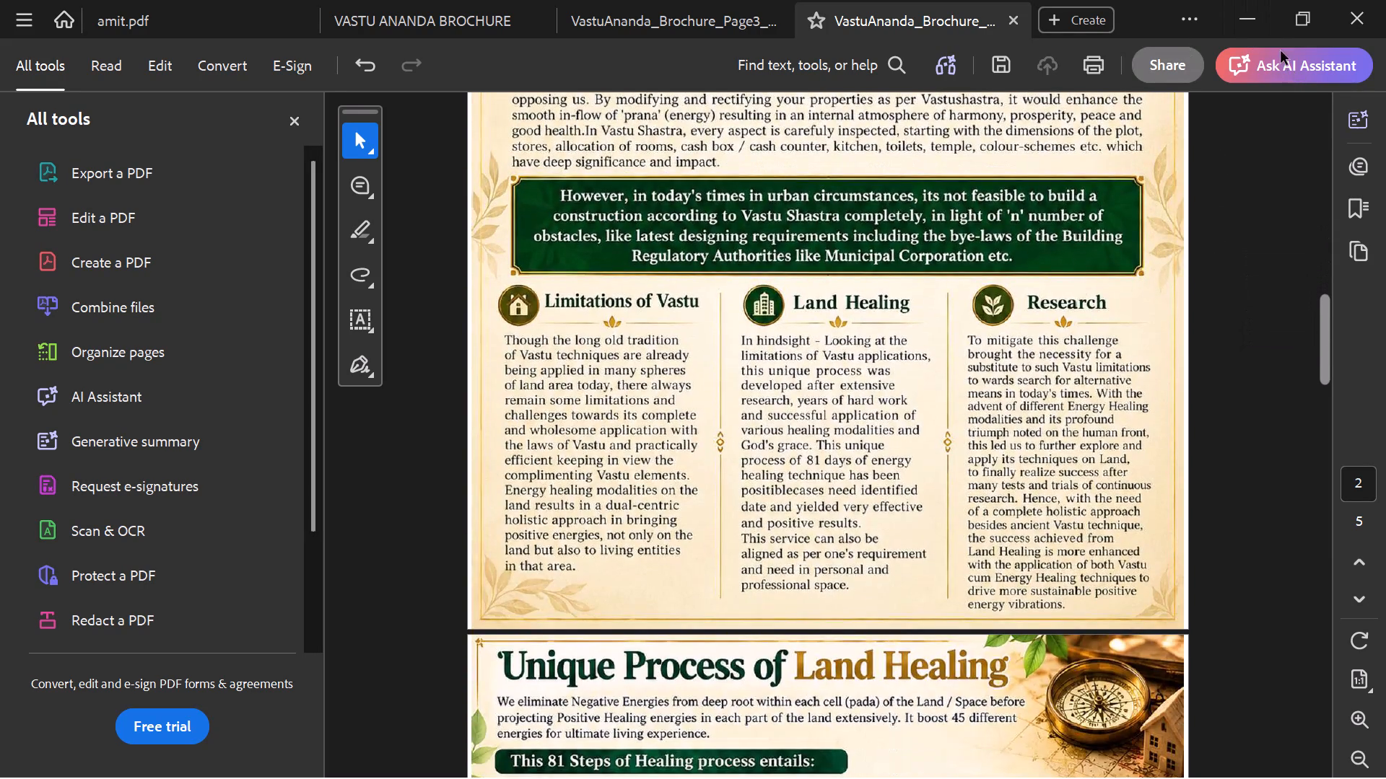
{"action": "left_click", "coordinate": [1343, 18]}
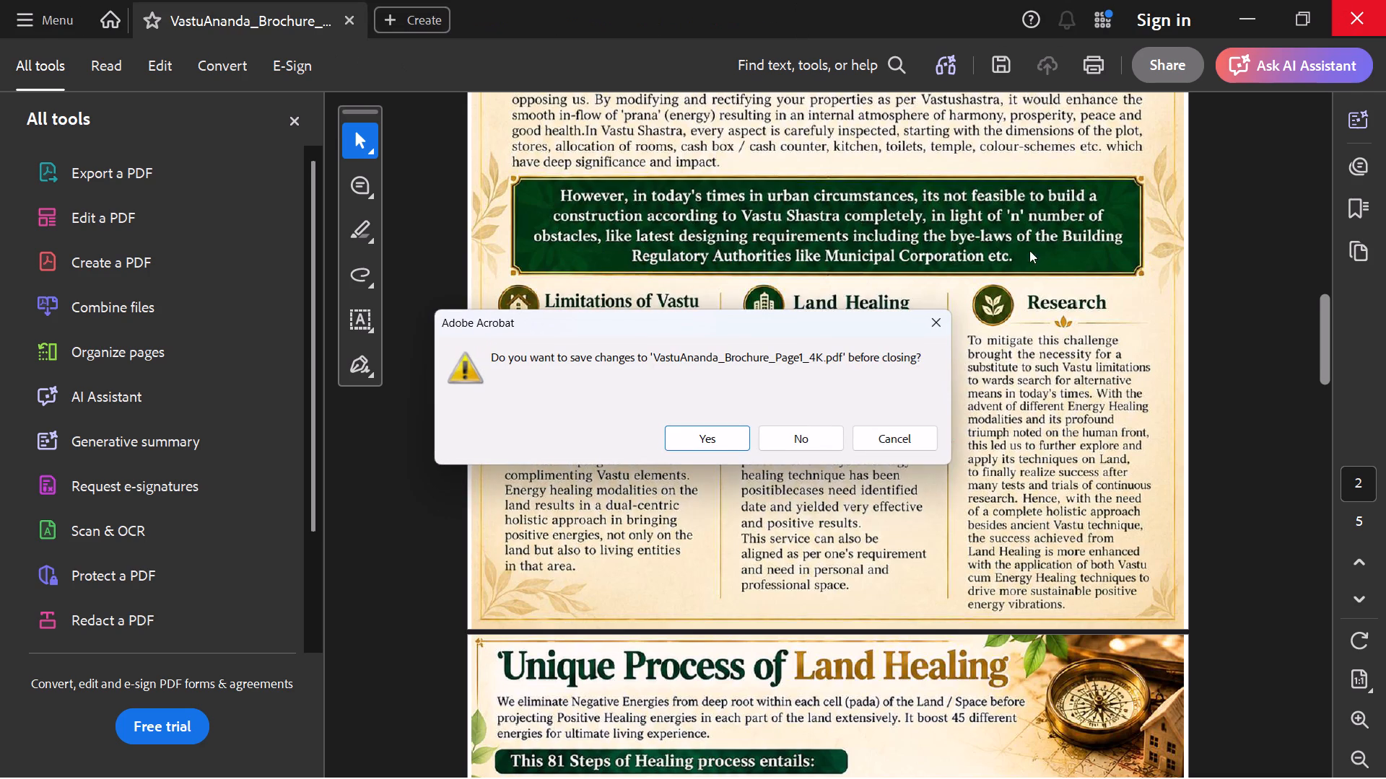
{"action": "left_click", "coordinate": [877, 440]}
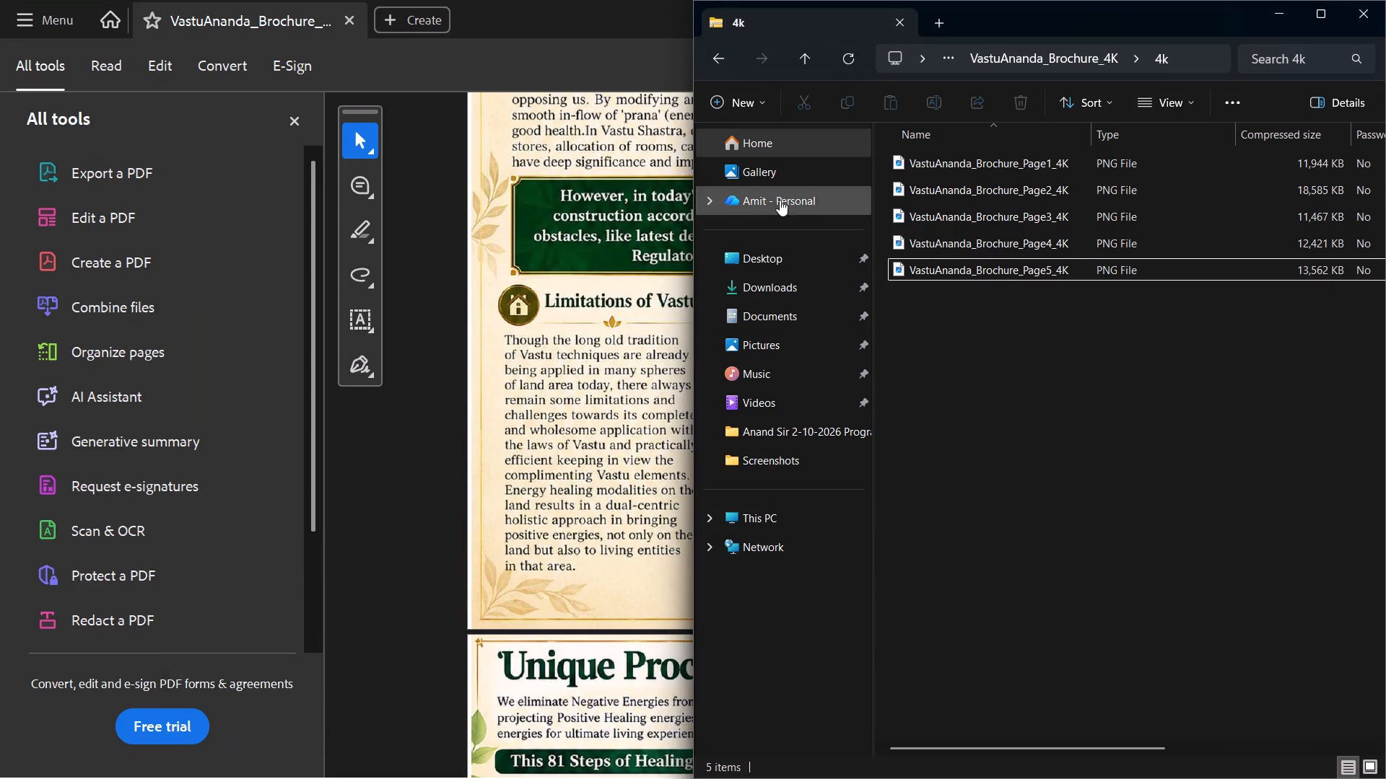
{"action": "left_click", "coordinate": [799, 288]}
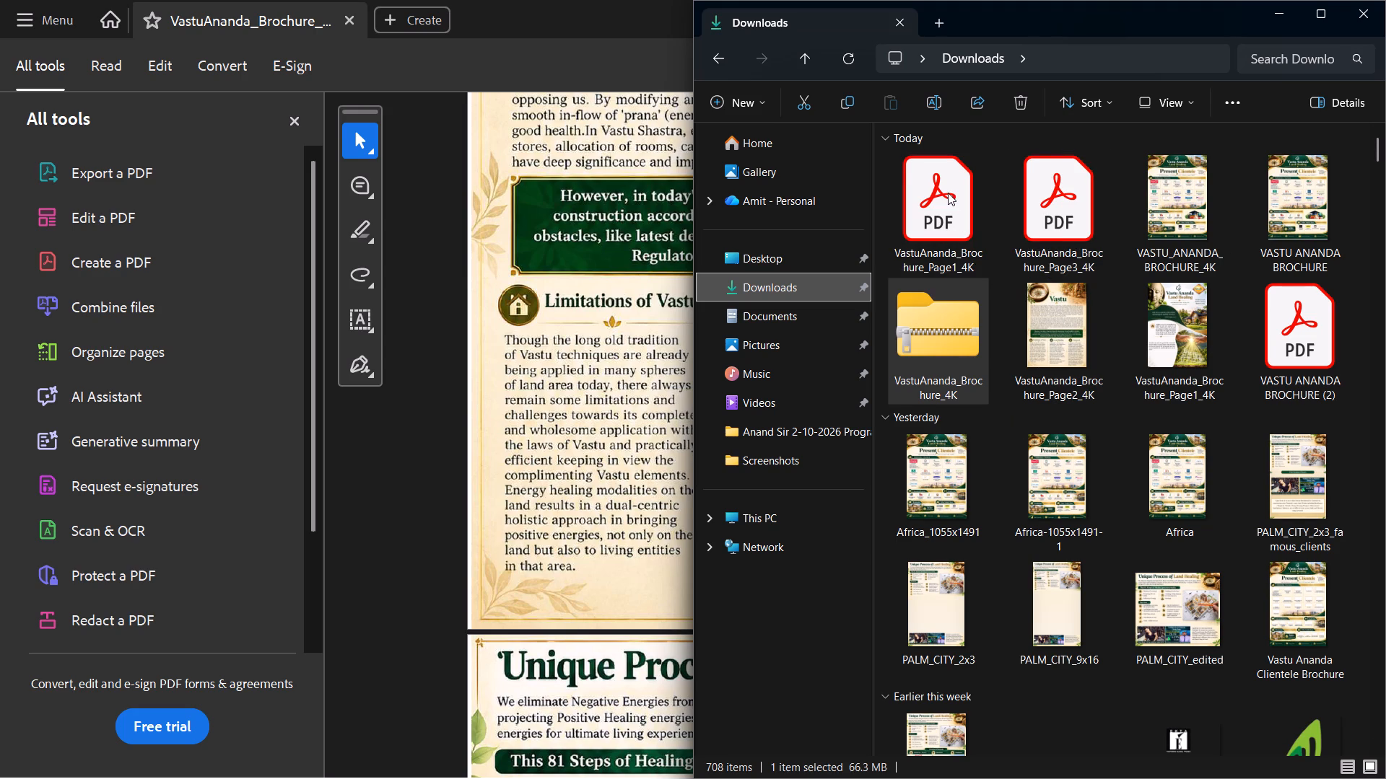
{"action": "left_click", "coordinate": [956, 219]}
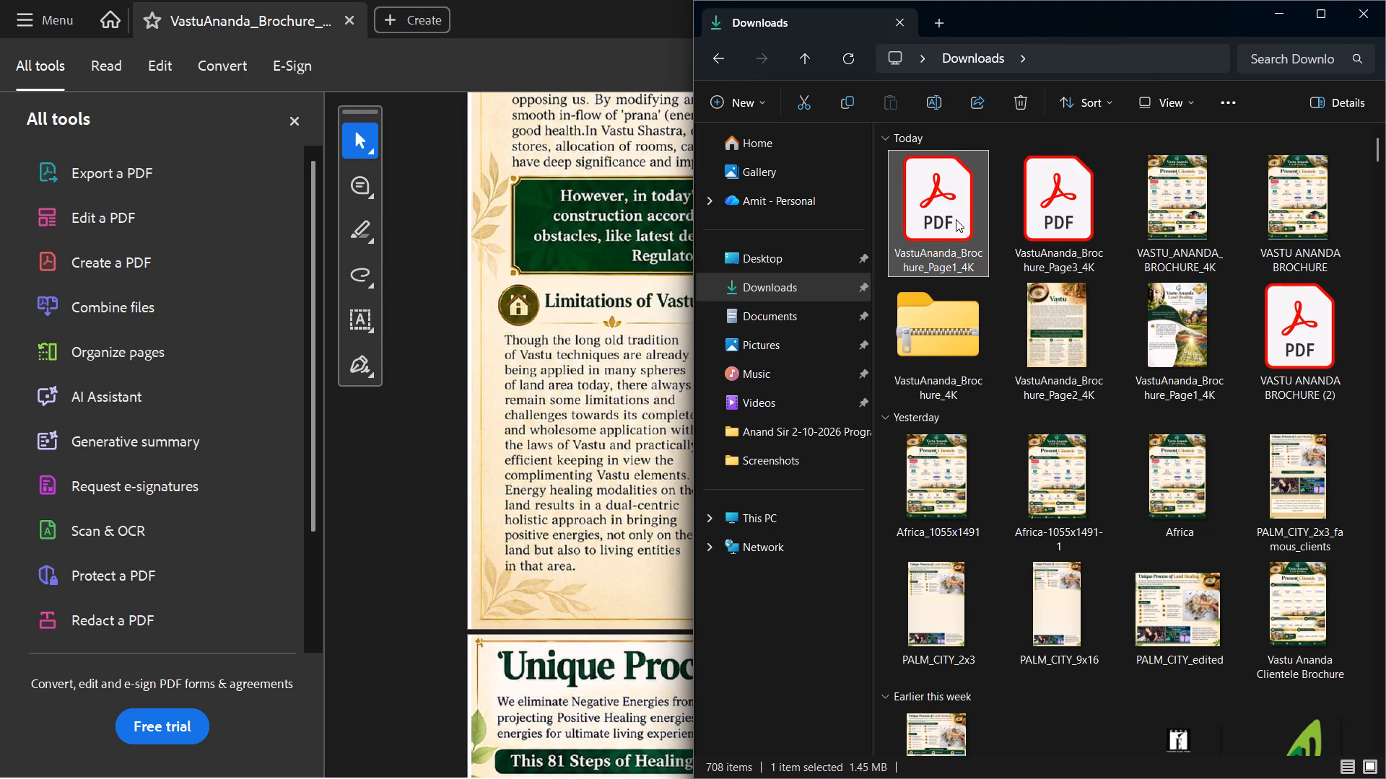
{"action": "double_click", "coordinate": [956, 219]}
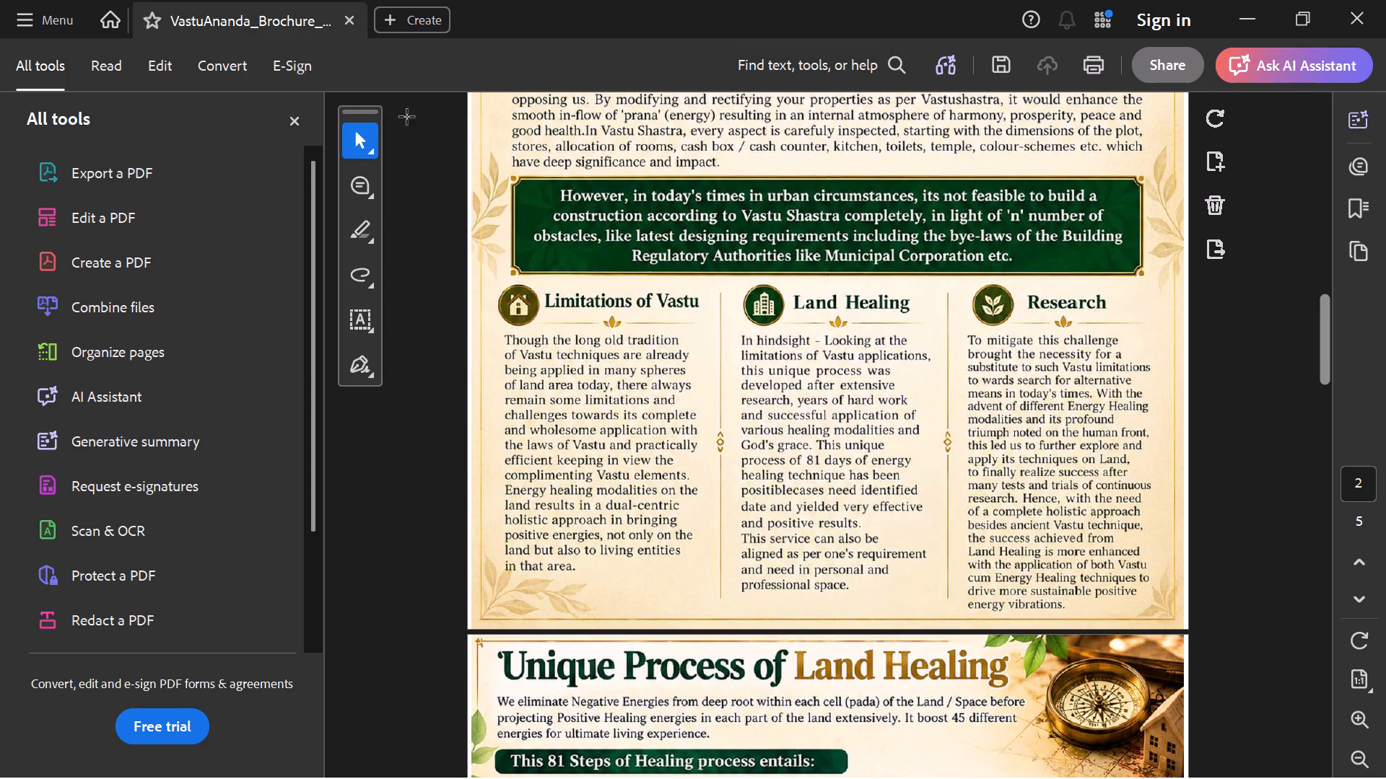
Close the VastuAnanda_Brochure_Page1_4K PDF without saving its changes and exit Acrobat.
{"action": "left_click", "coordinate": [346, 25]}
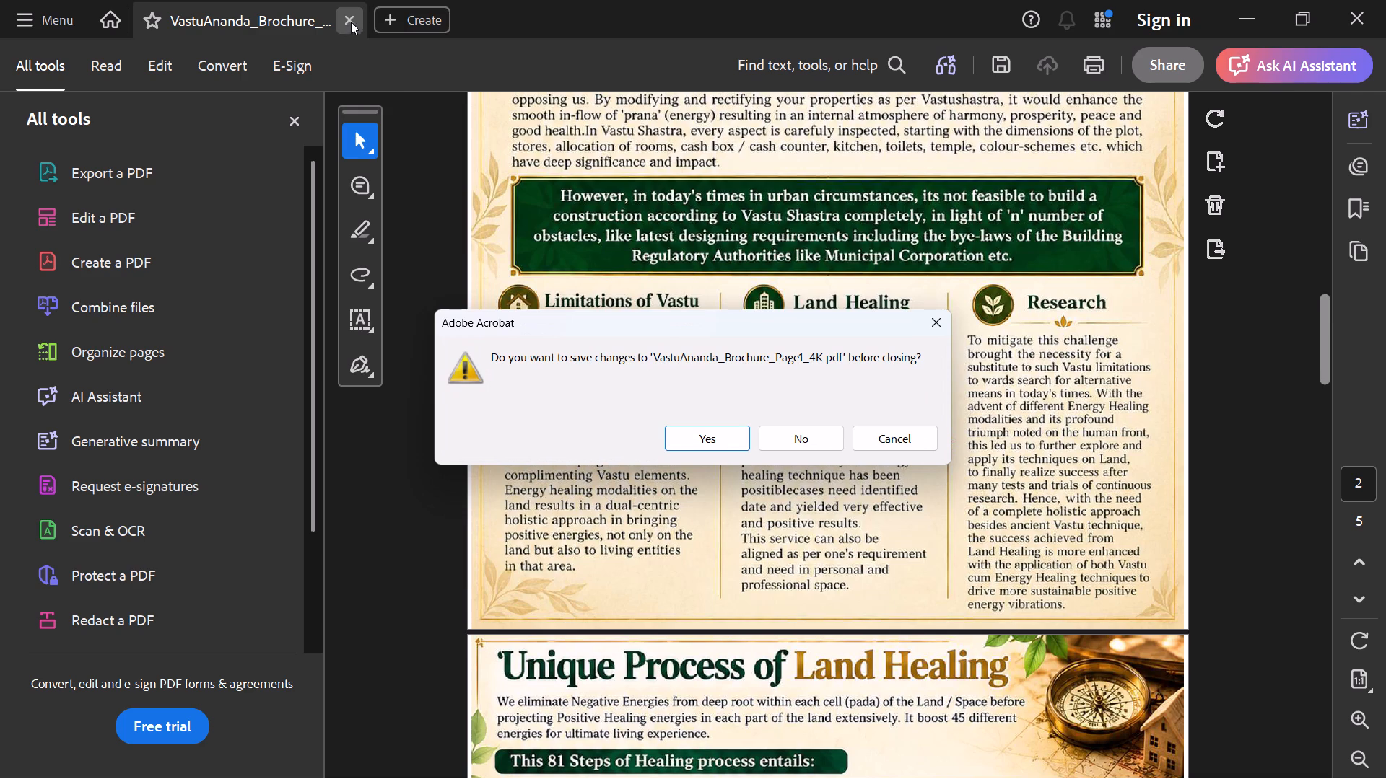
{"action": "left_click", "coordinate": [732, 437]}
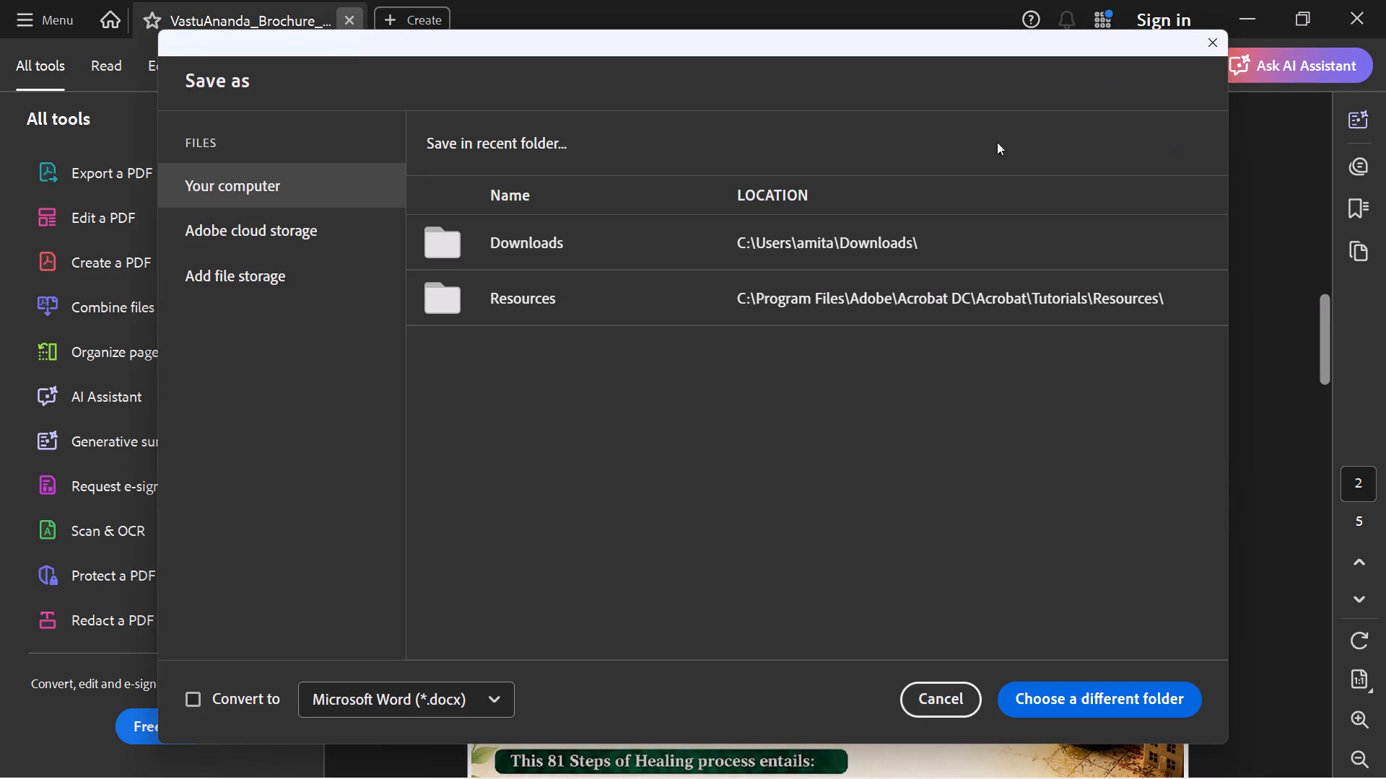
{"action": "left_click", "coordinate": [1213, 30]}
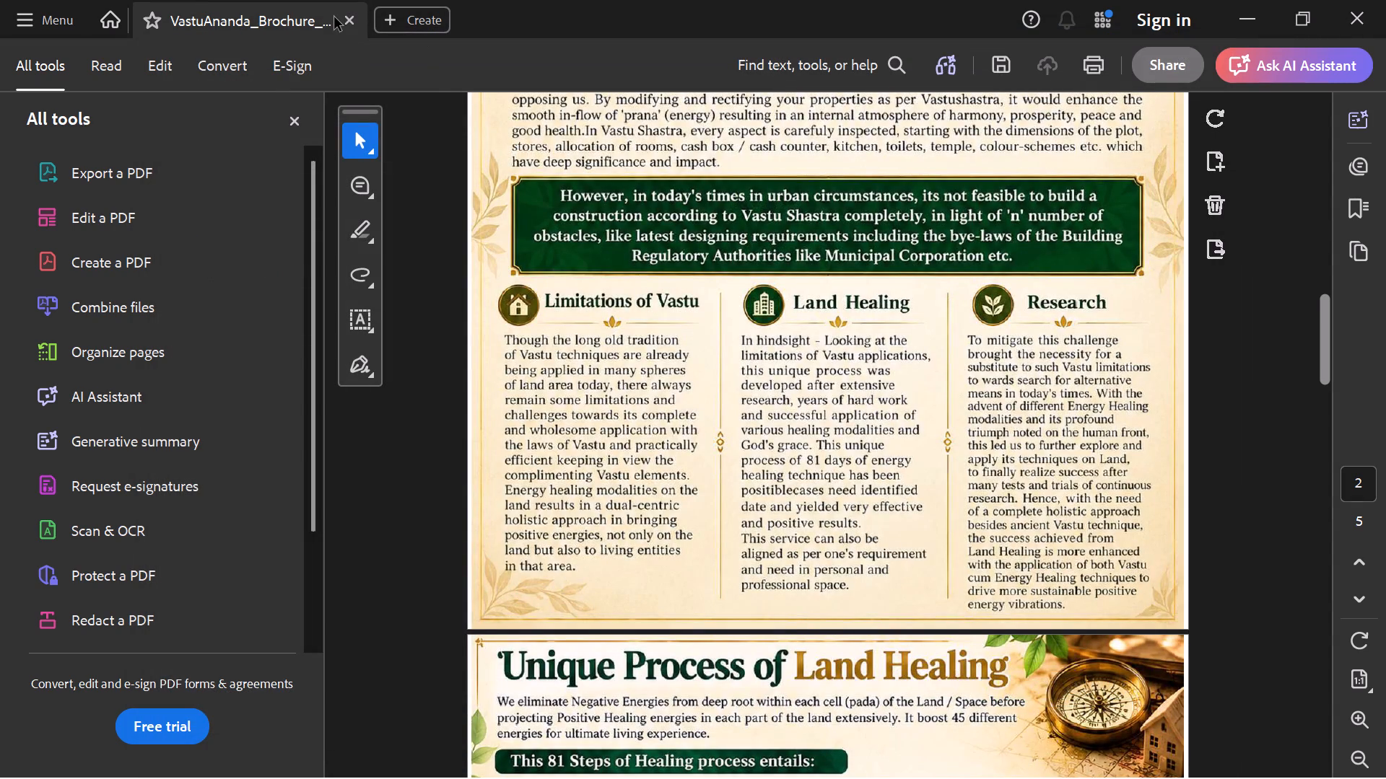
{"action": "left_click", "coordinate": [346, 27]}
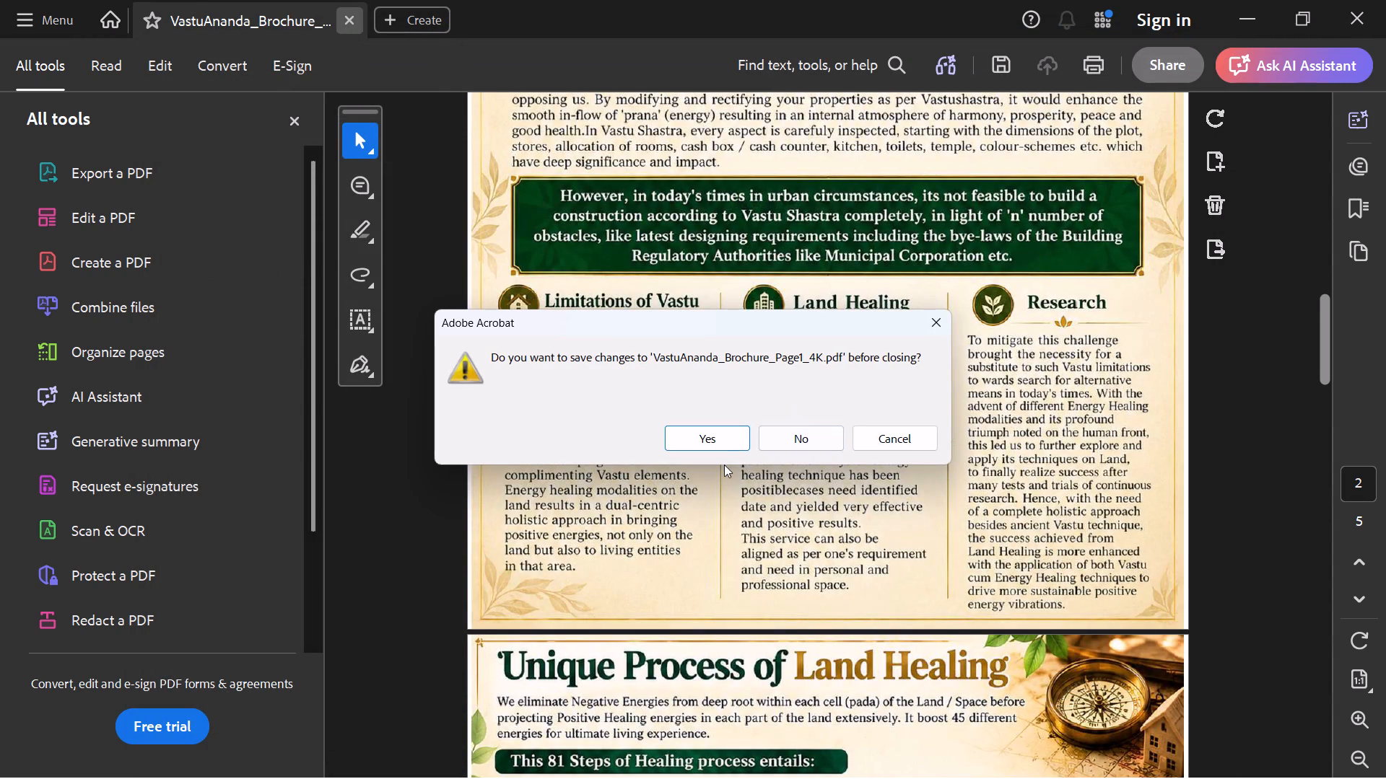
{"action": "left_click", "coordinate": [803, 449]}
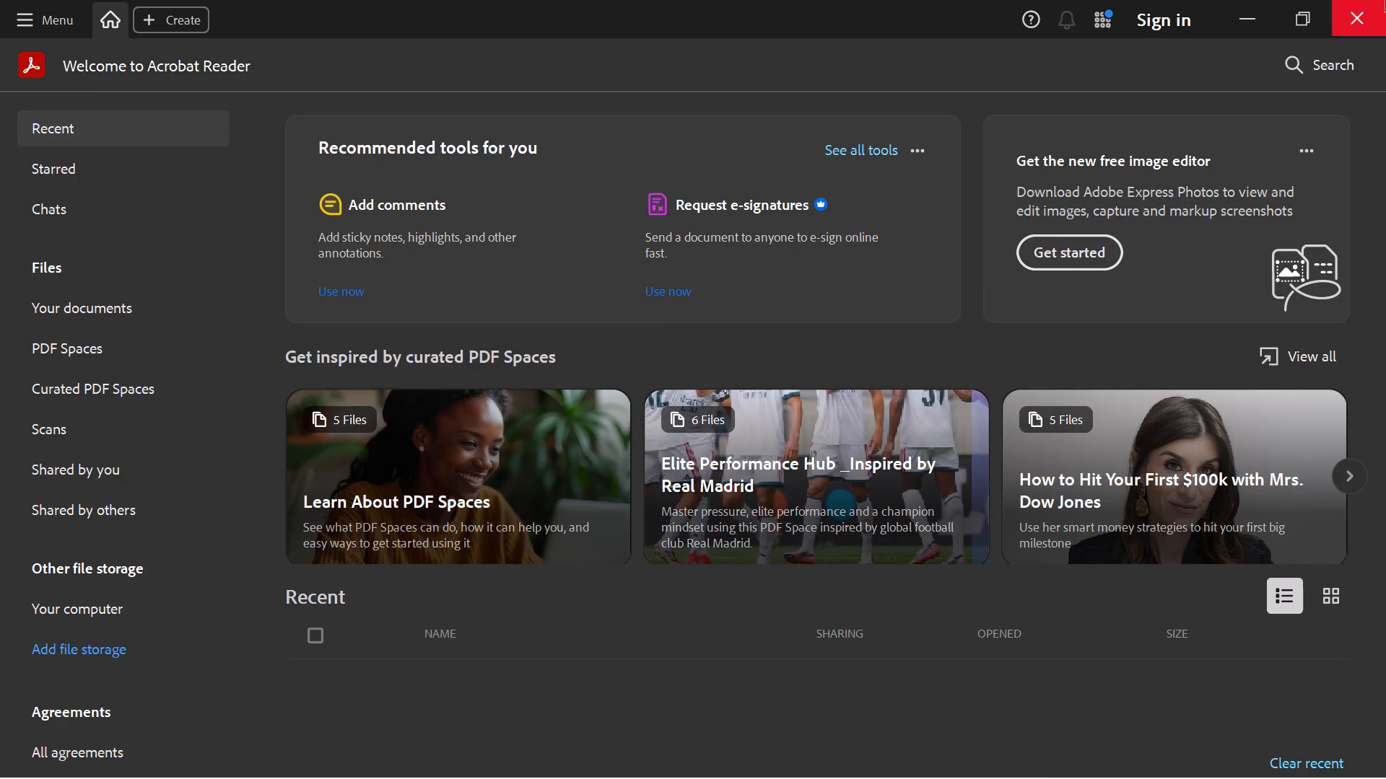
{"action": "left_click", "coordinate": [1385, 0]}
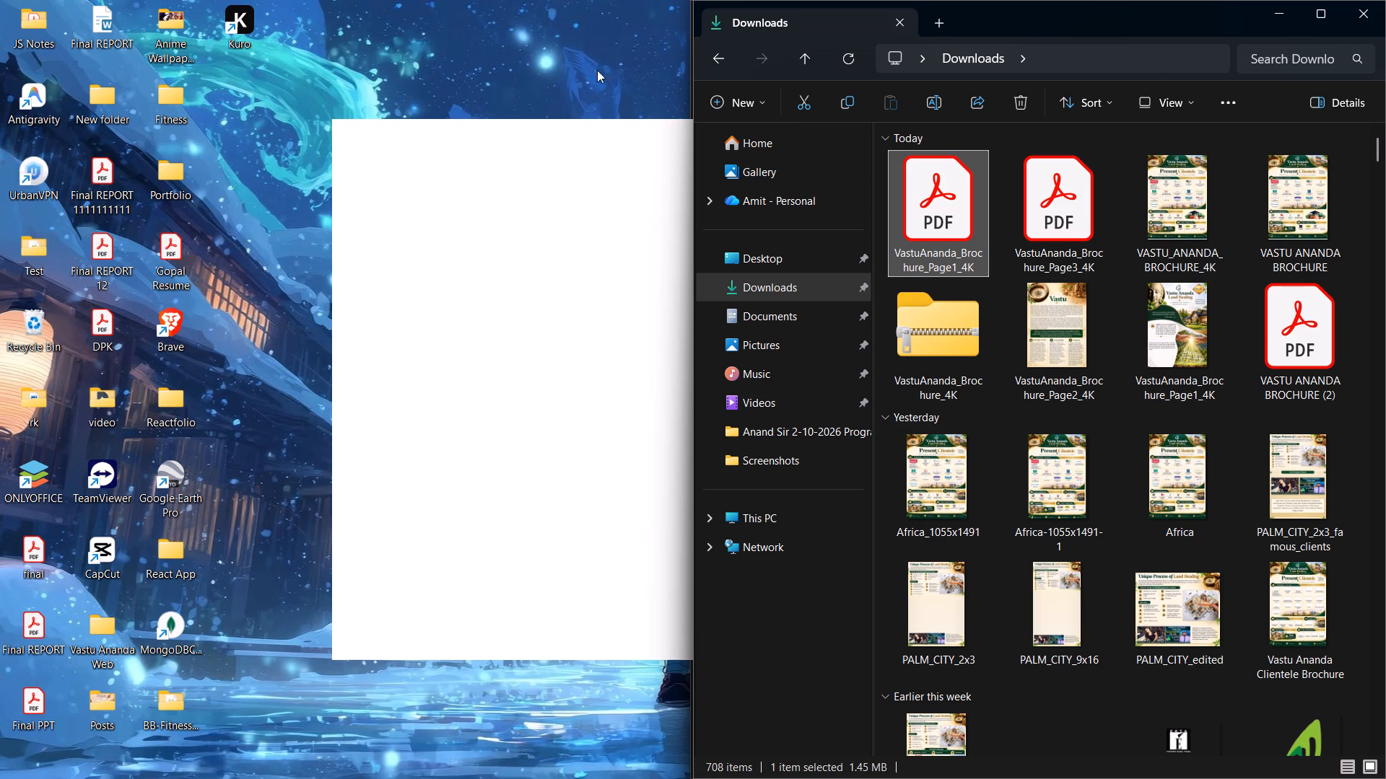
Delete the PDFs VastuAnanda_Brochure_Page1_4K, VastuAnanda_Brochure_Page3_4K and VASTU ANANDA BROCHURE (2) from Downloads, opening the first two for a check before removing each.
{"action": "double_click", "coordinate": [959, 221]}
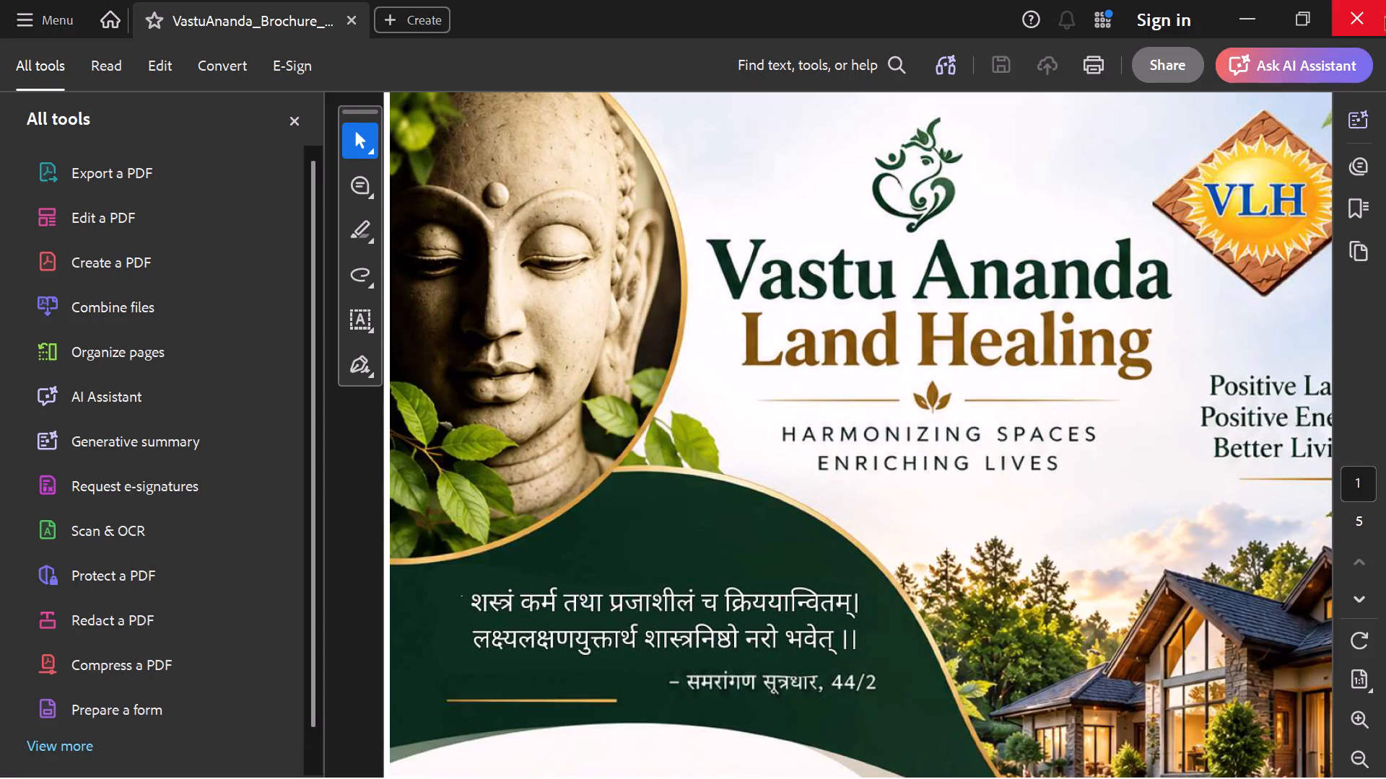
{"action": "left_click", "coordinate": [1385, 0]}
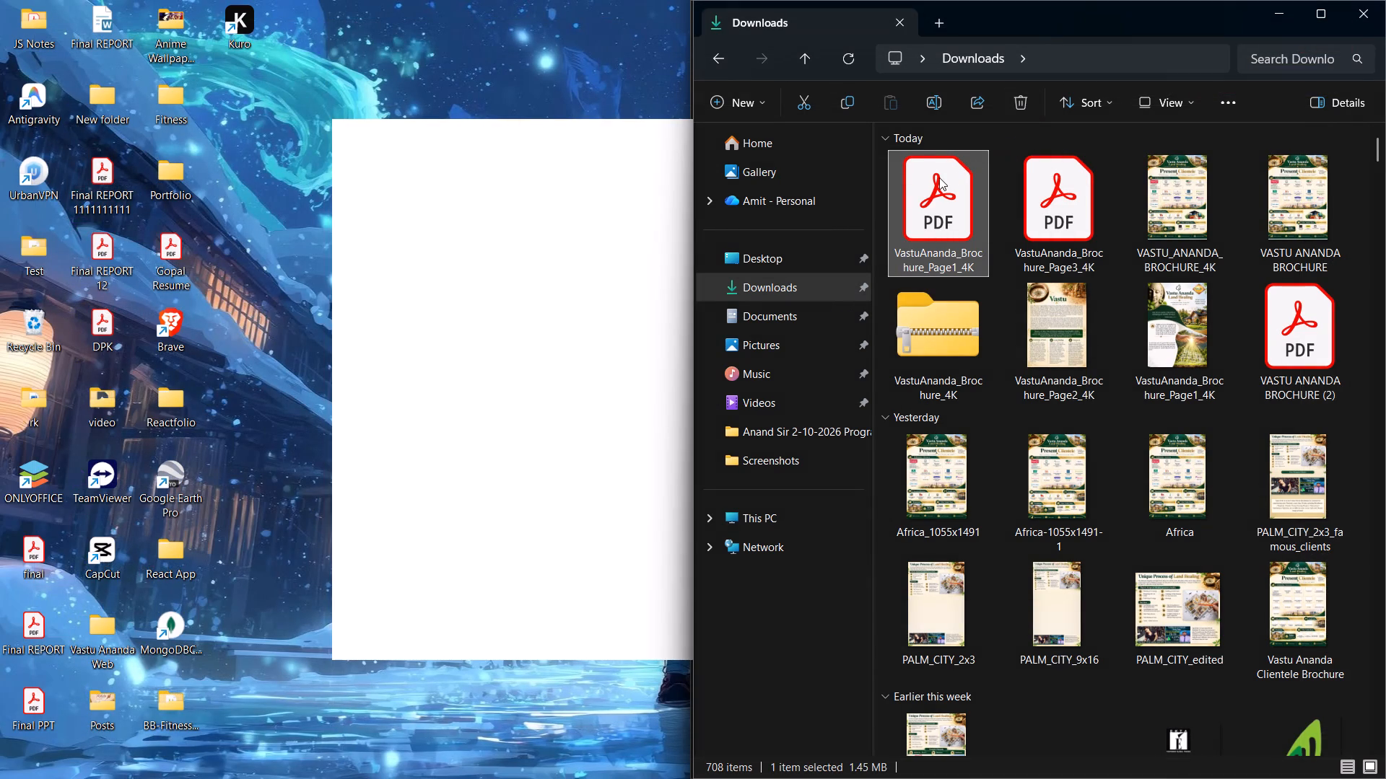
{"action": "left_click", "coordinate": [939, 177]}
{"action": "key", "text": "Delete"}
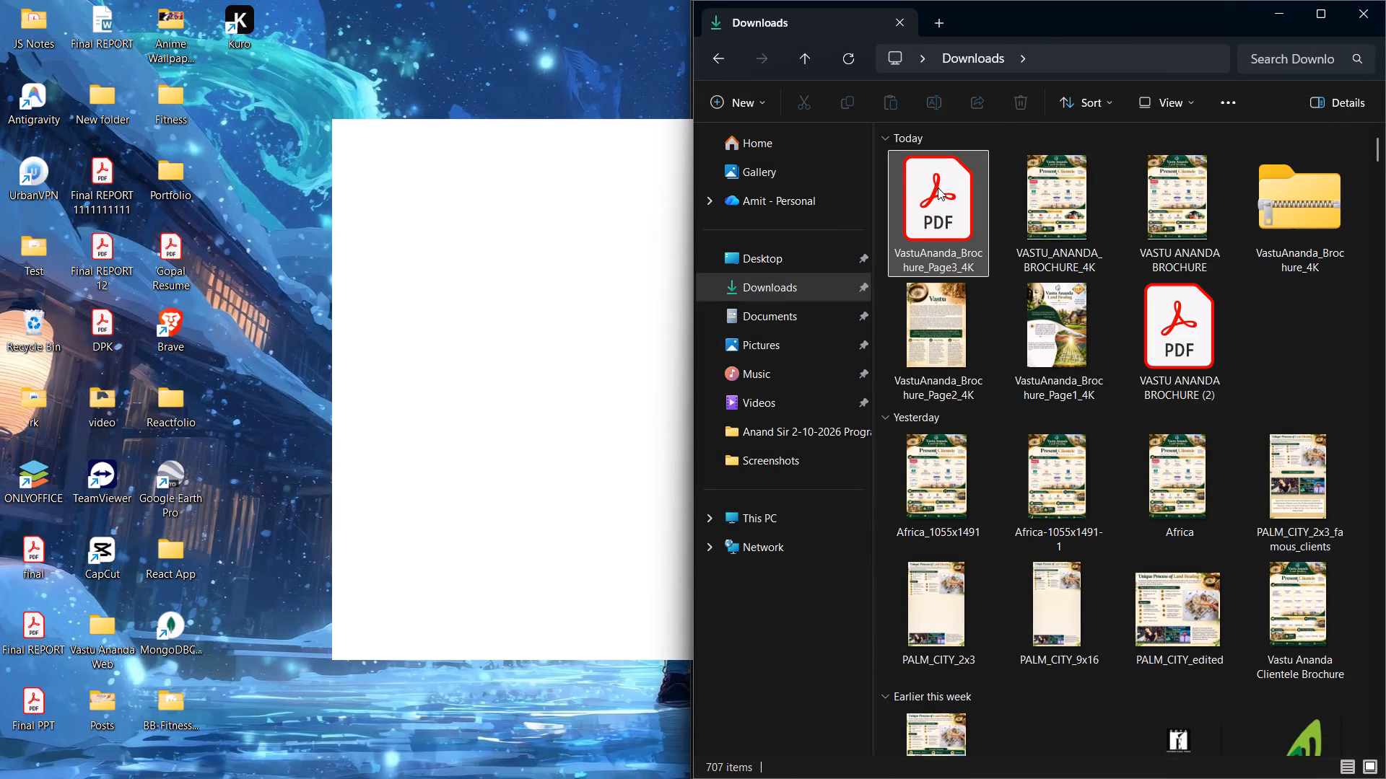
{"action": "double_click", "coordinate": [938, 188]}
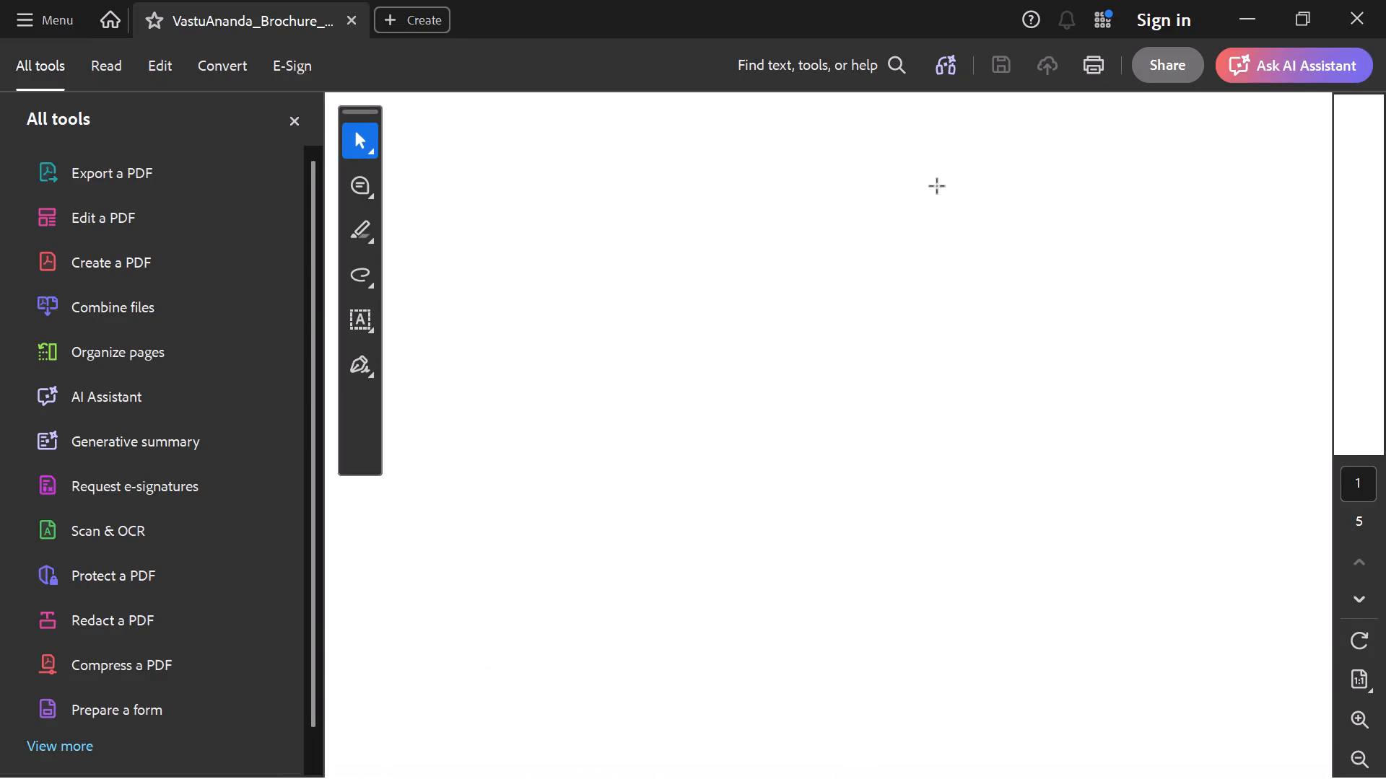
{"action": "scroll", "coordinate": [988, 328], "scroll_direction": "down", "scroll_amount": 3}
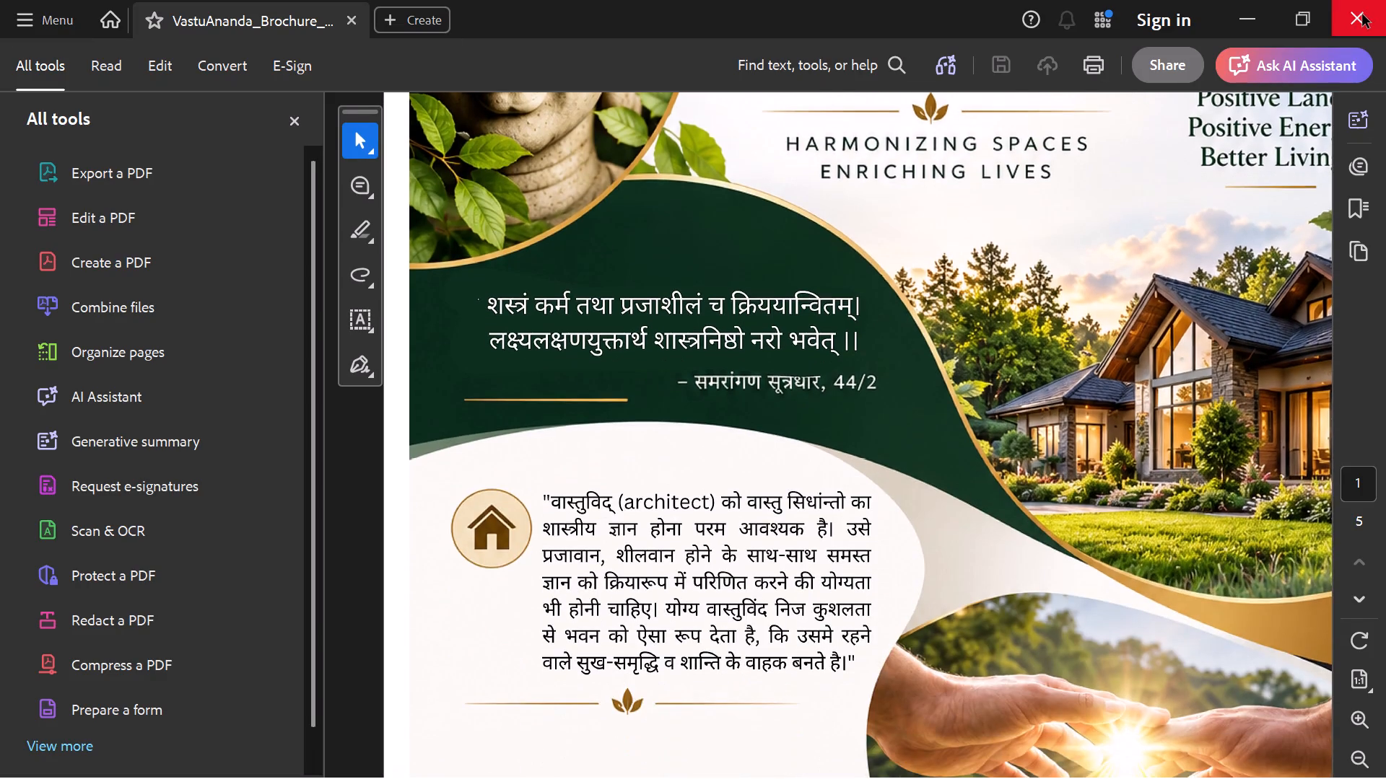
{"action": "left_click", "coordinate": [1362, 14]}
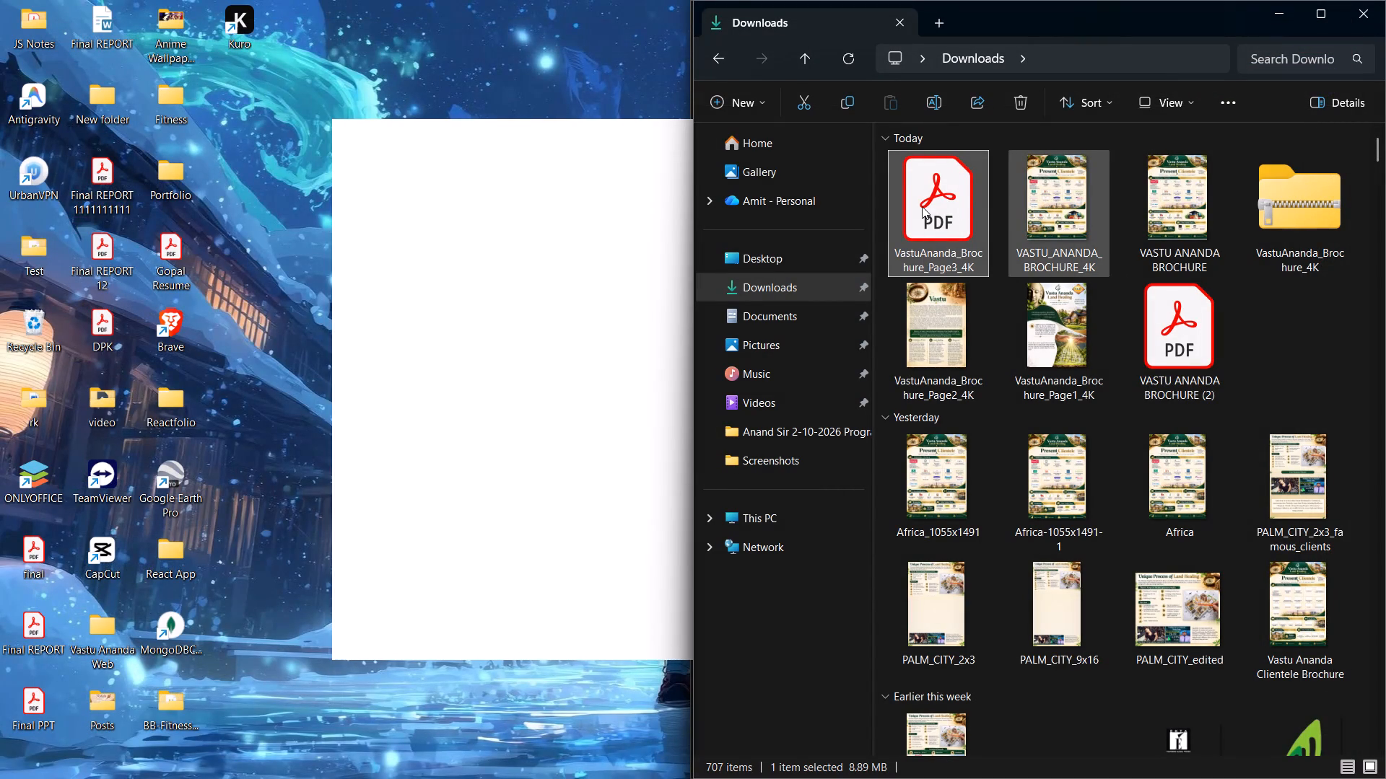
{"action": "key", "text": "Delete"}
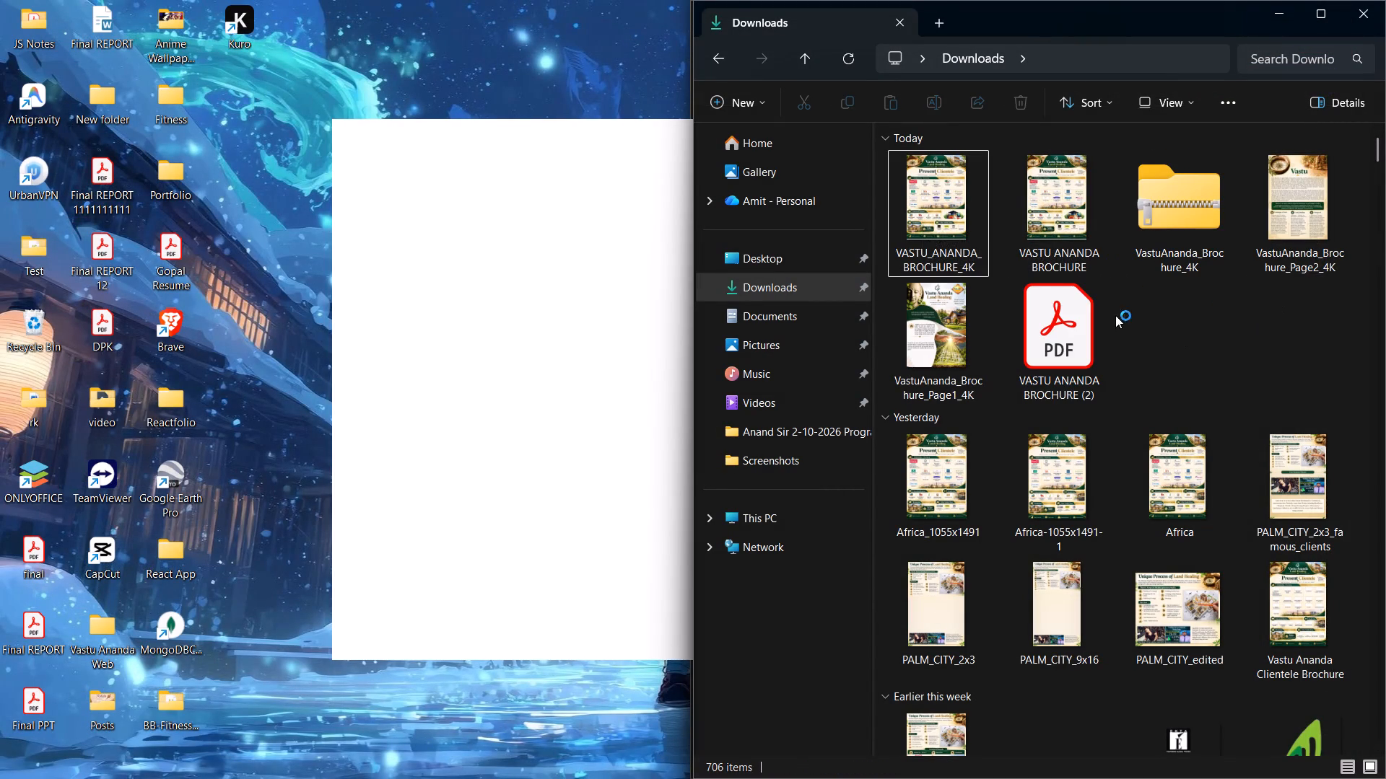
{"action": "left_click", "coordinate": [1043, 346]}
{"action": "key", "text": "Delete"}
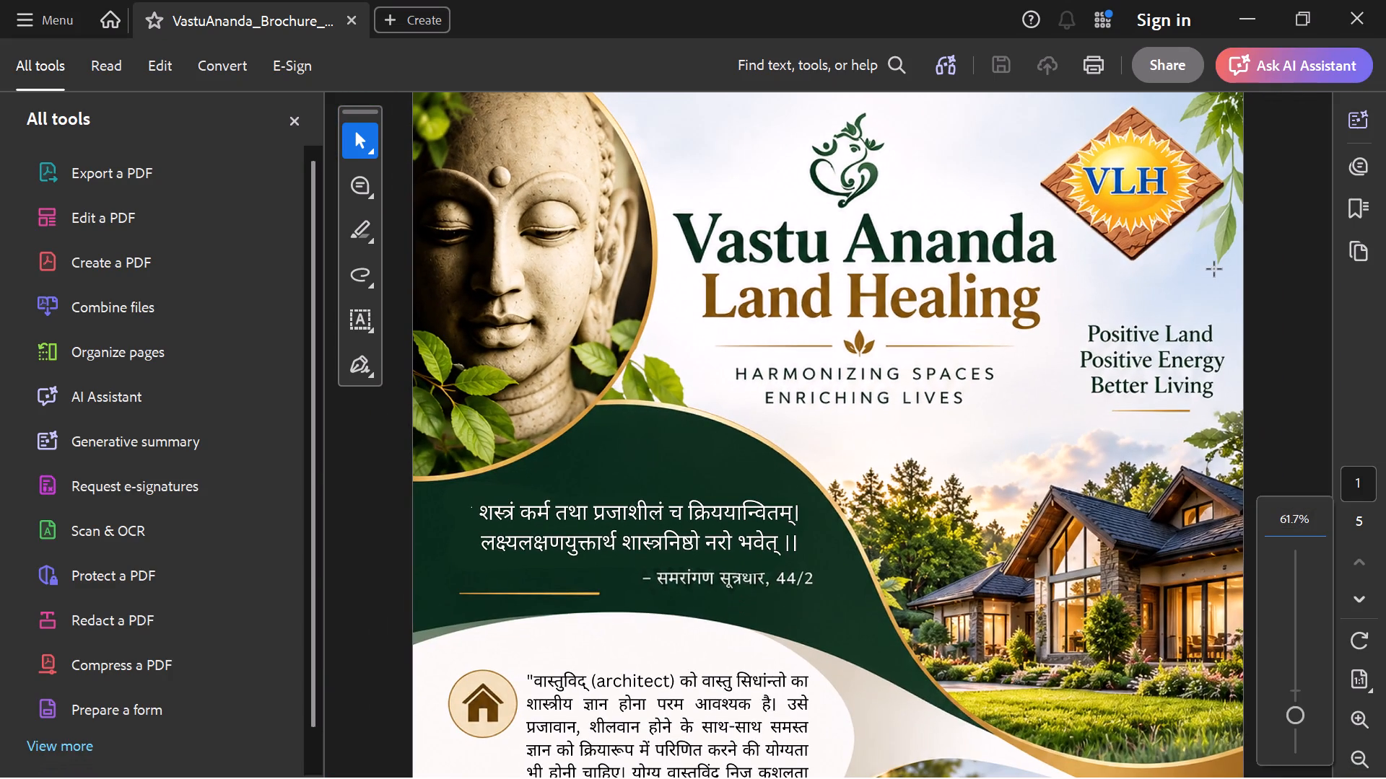
Examine the downloaded VastuAnanda_Brochure_4K PDF in Adobe Acrobat from the cover through the Success Story page, return to the cover and close it.
{"action": "scroll", "coordinate": [1215, 270], "scroll_direction": "down", "scroll_amount": 6}
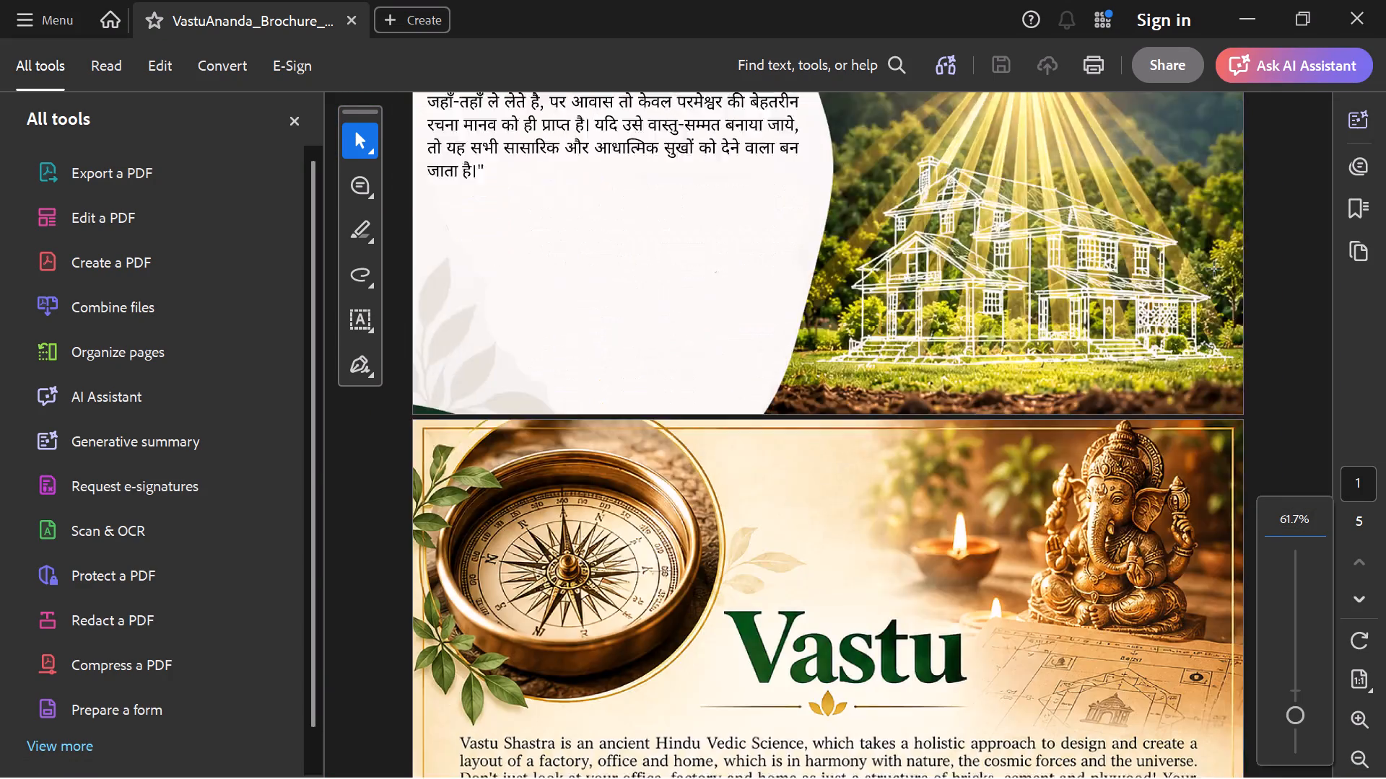
{"action": "scroll", "coordinate": [1215, 270], "scroll_direction": "down", "scroll_amount": 6}
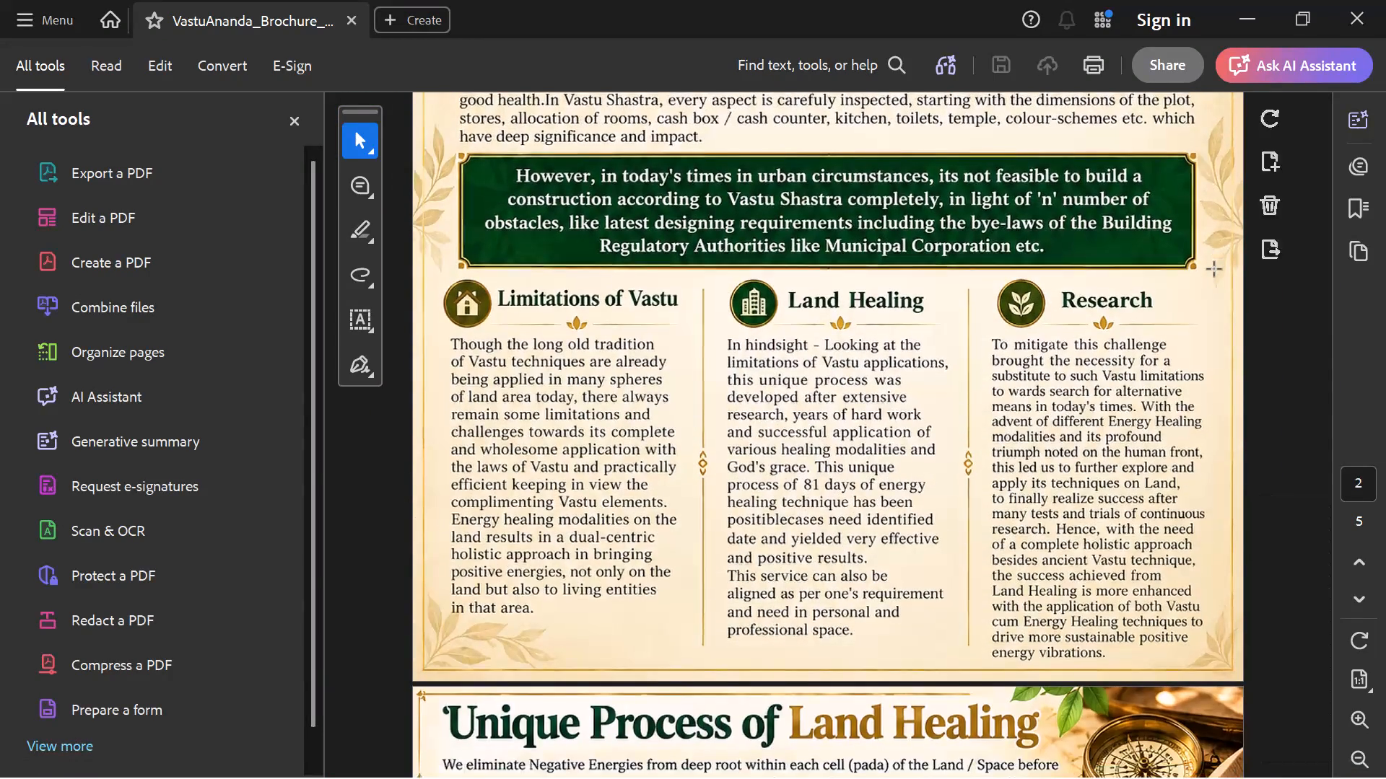
{"action": "scroll", "coordinate": [1215, 270], "scroll_direction": "down", "scroll_amount": 5}
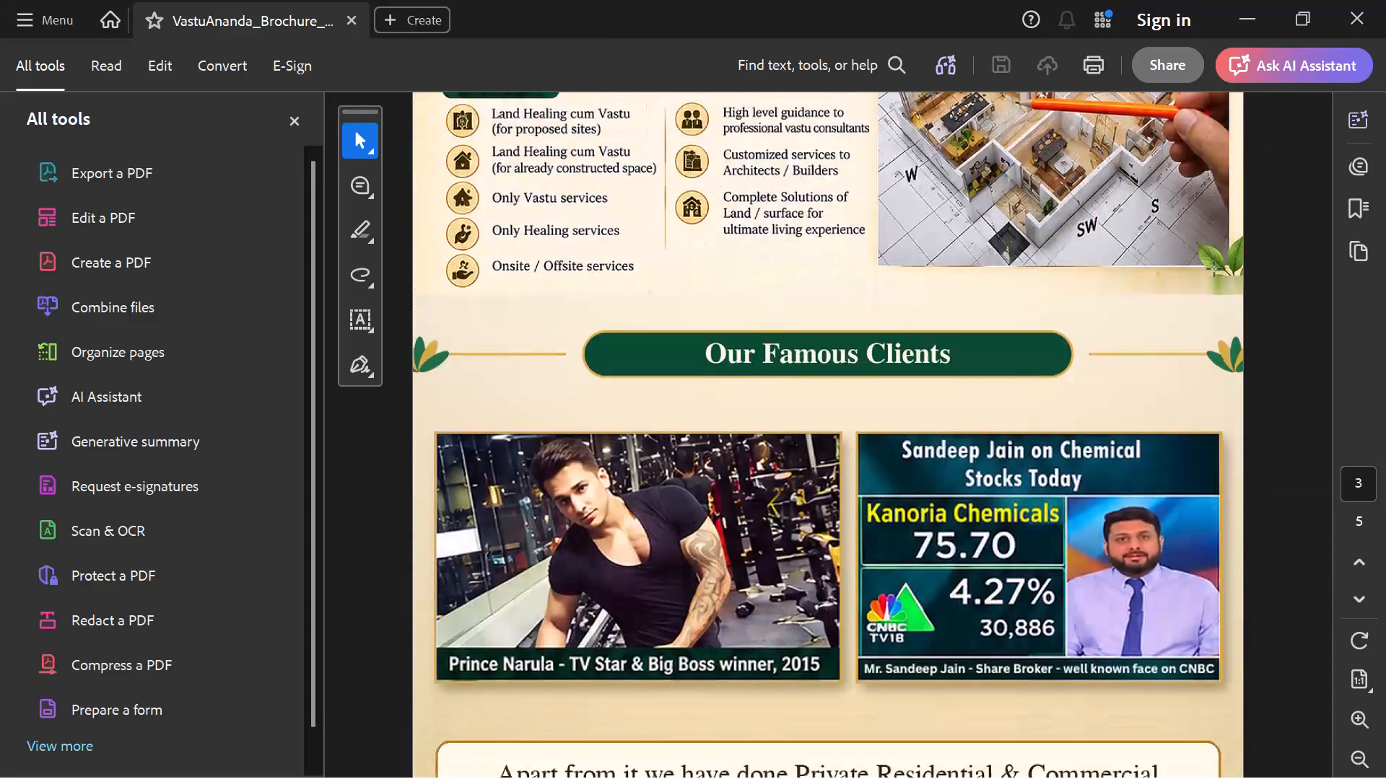
{"action": "scroll", "coordinate": [1215, 270], "scroll_direction": "down", "scroll_amount": 4}
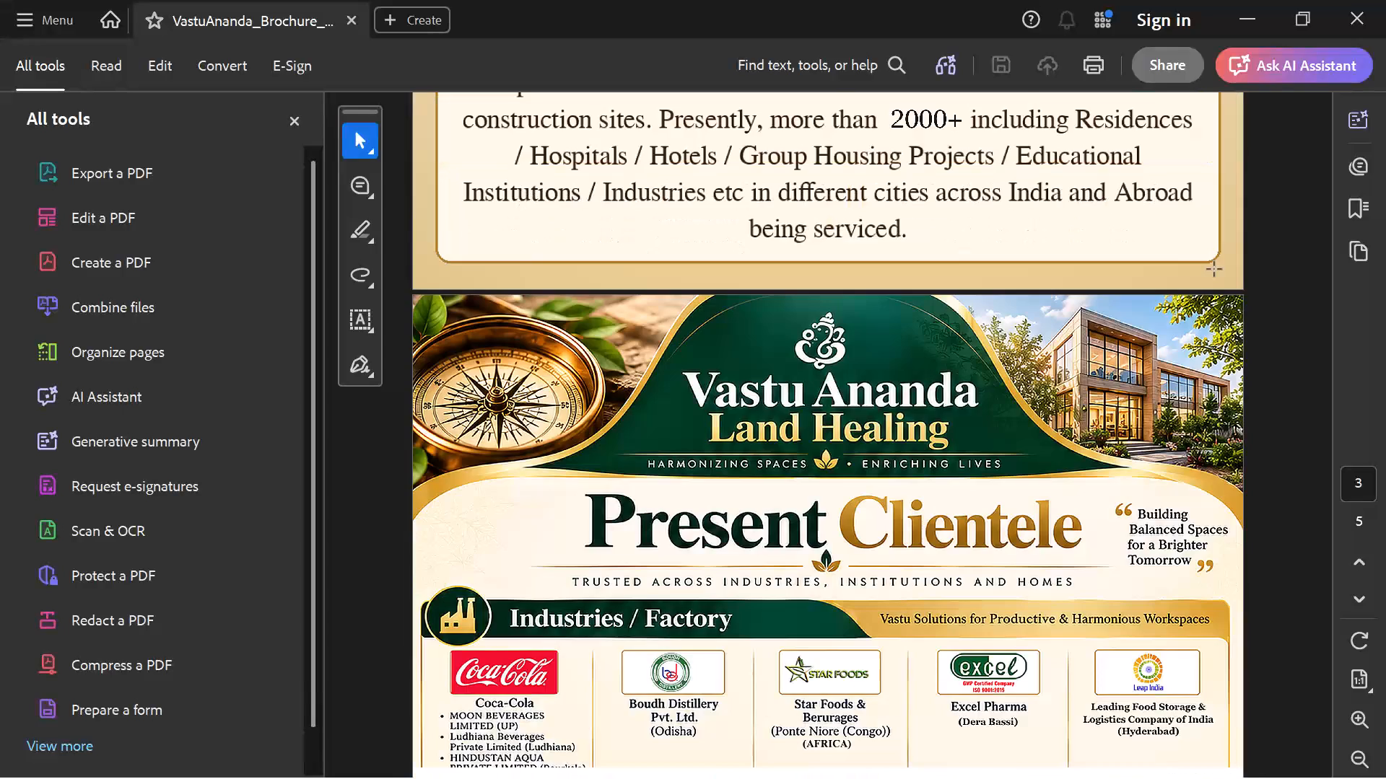
{"action": "scroll", "coordinate": [1215, 270], "scroll_direction": "down", "scroll_amount": 3}
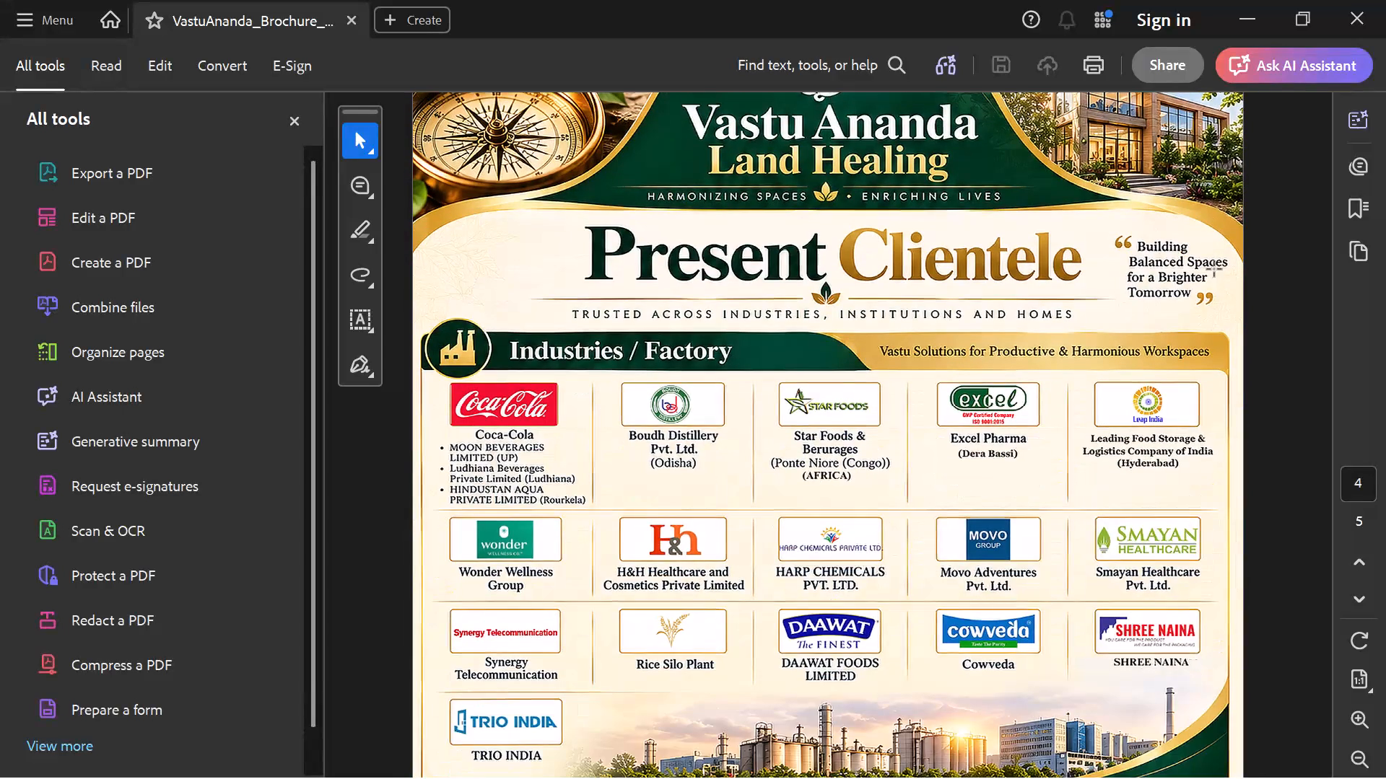
{"action": "scroll", "coordinate": [1215, 270], "scroll_direction": "down", "scroll_amount": 2}
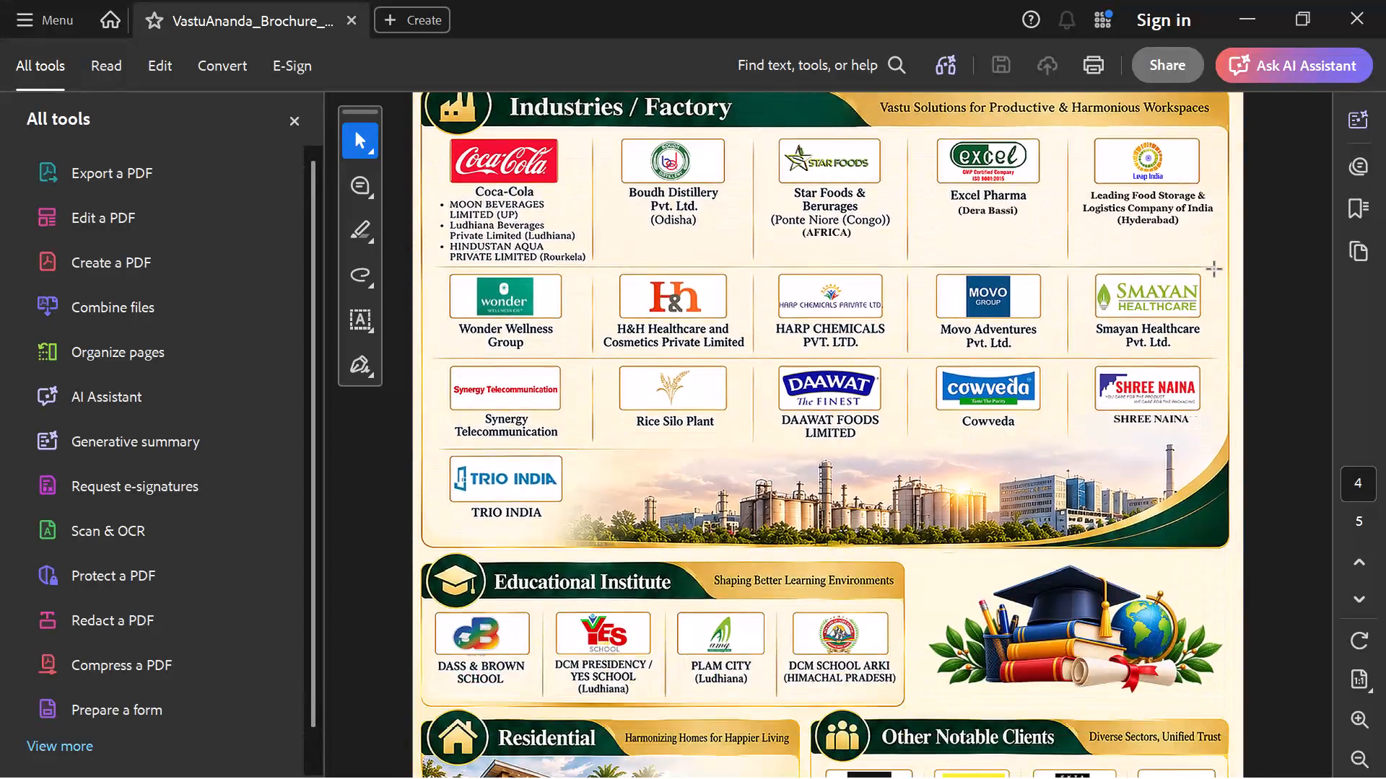
{"action": "scroll", "coordinate": [1215, 270], "scroll_direction": "down", "scroll_amount": 3}
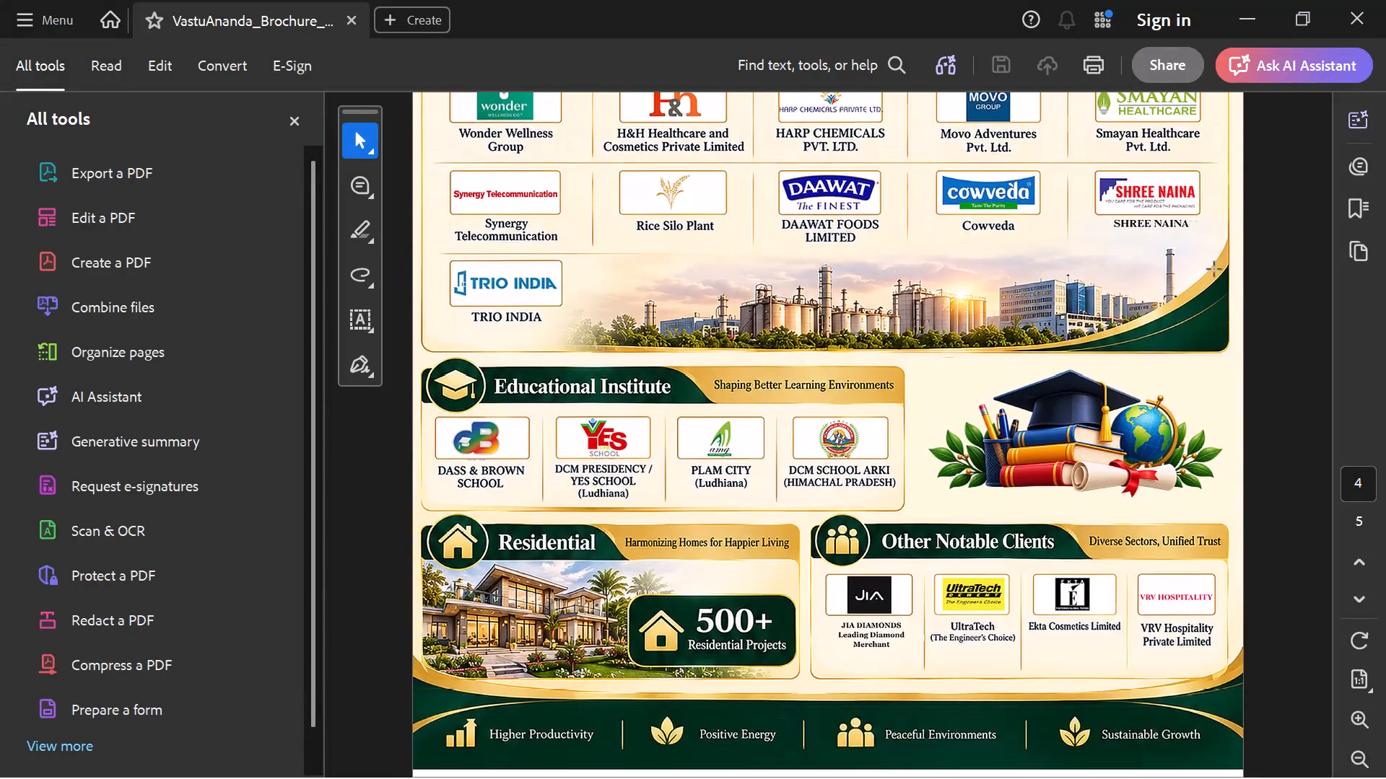
{"action": "scroll", "coordinate": [1215, 270], "scroll_direction": "down", "scroll_amount": 4}
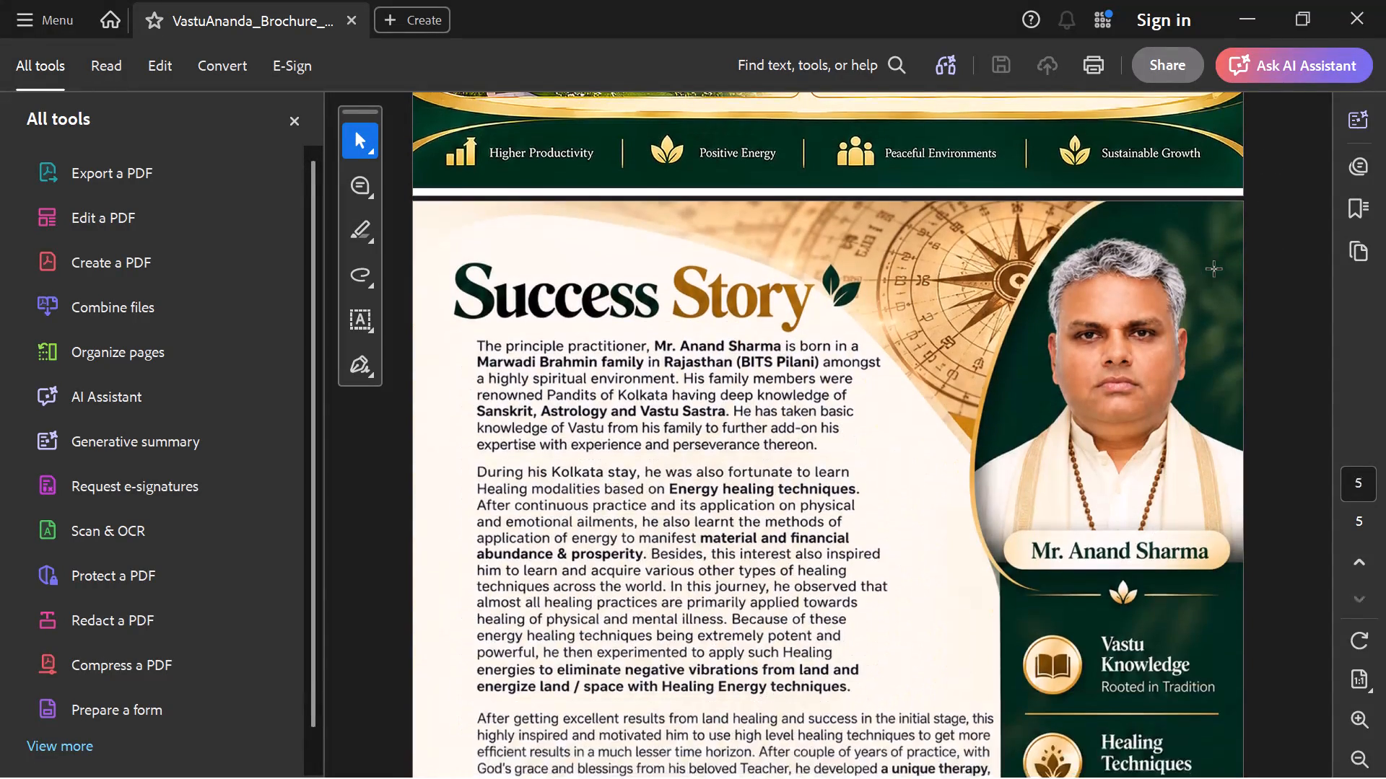
{"action": "scroll", "coordinate": [1215, 270], "scroll_direction": "down", "scroll_amount": 5}
{"action": "scroll", "coordinate": [1215, 270], "scroll_direction": "up", "scroll_amount": 3}
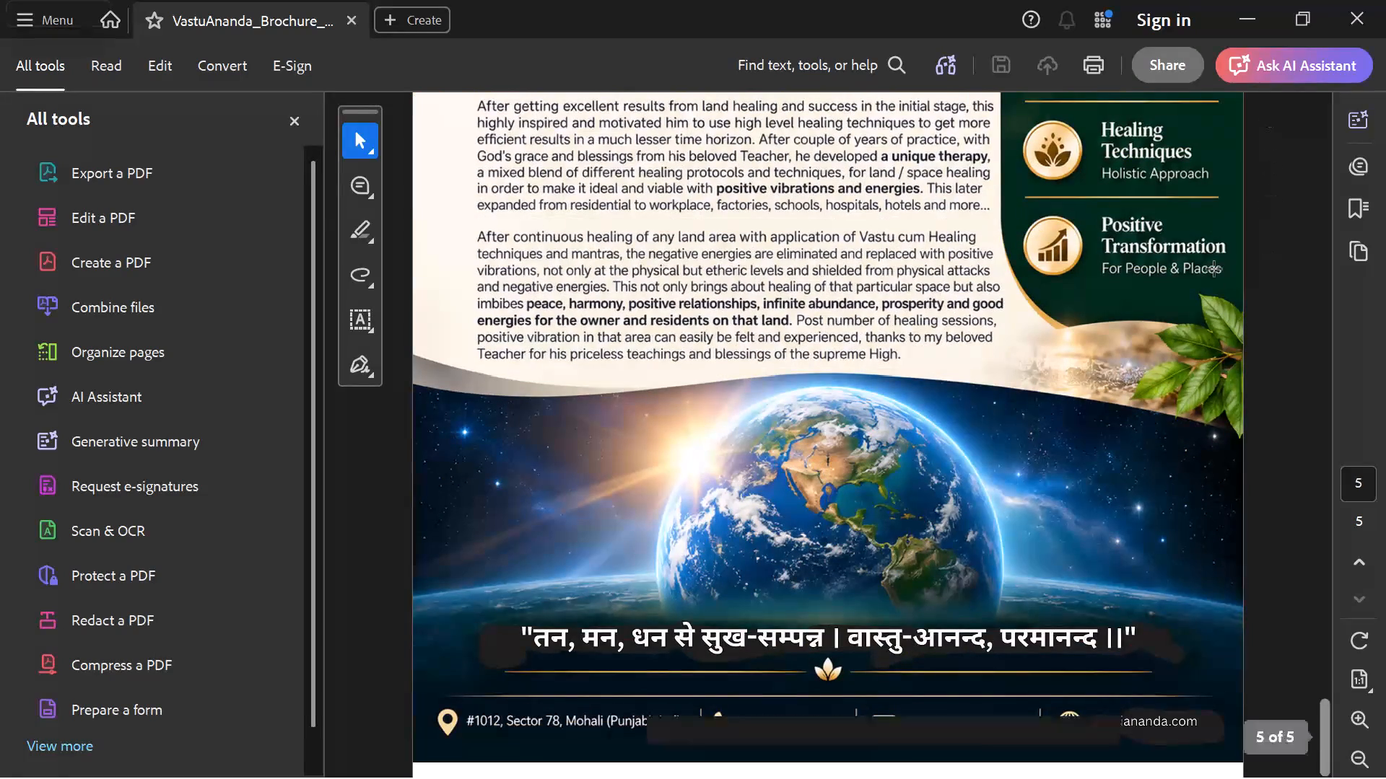
{"action": "scroll", "coordinate": [1215, 270], "scroll_direction": "up", "scroll_amount": 18}
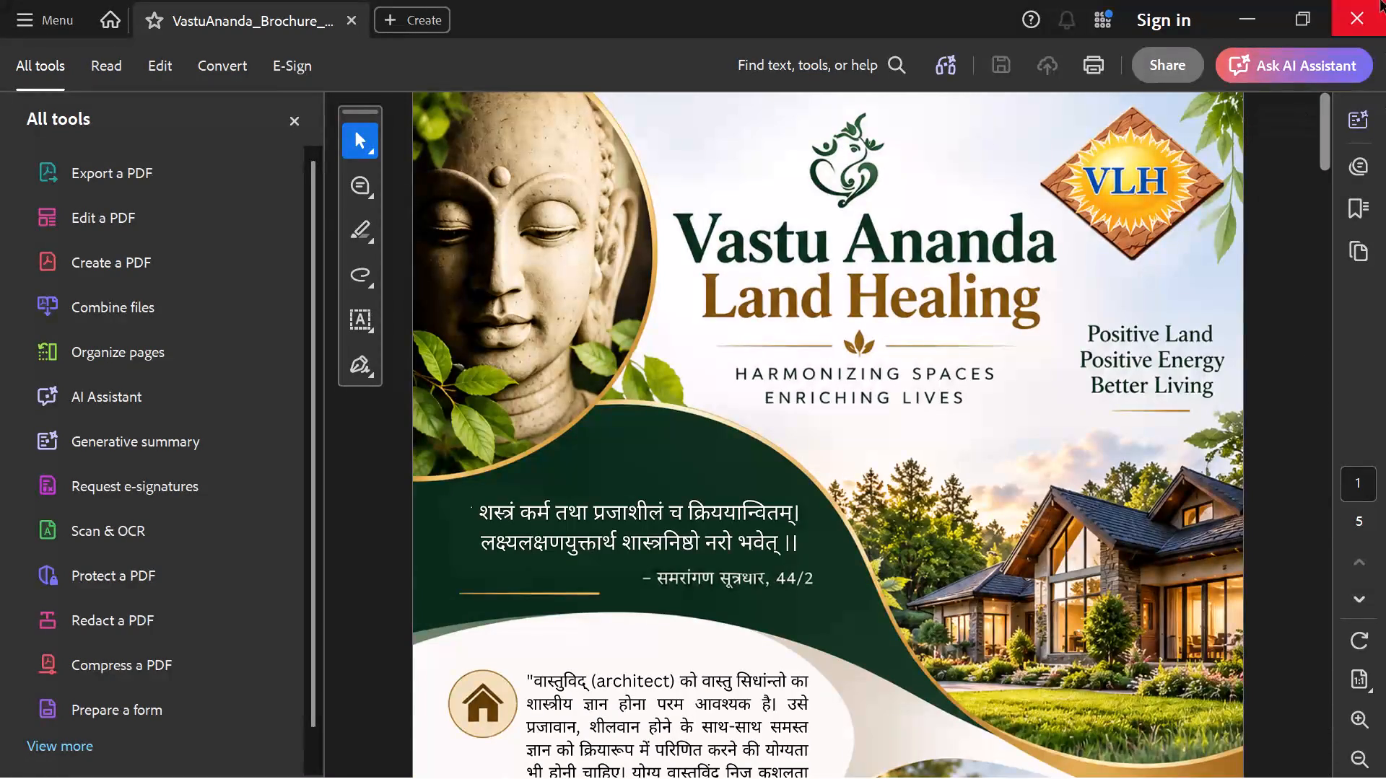
{"action": "left_click", "coordinate": [1348, 0]}
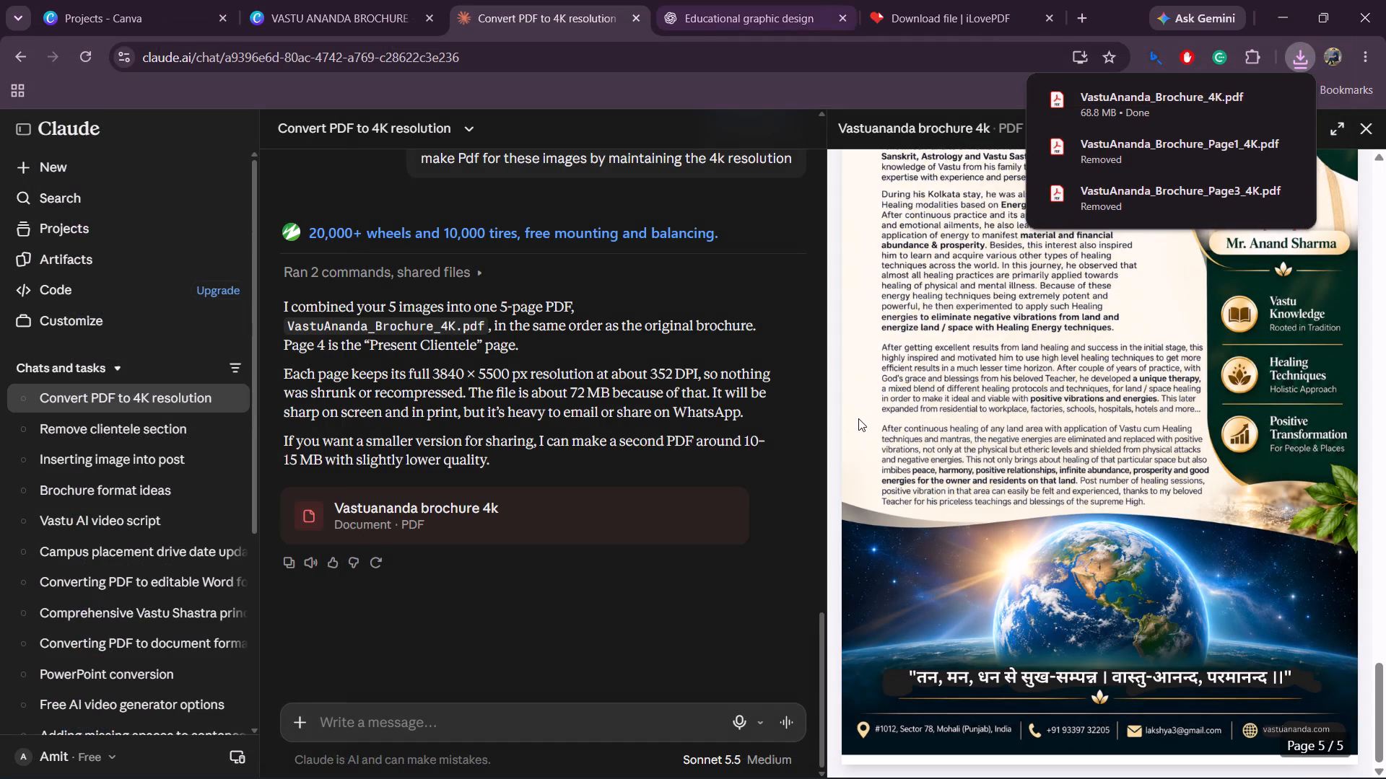
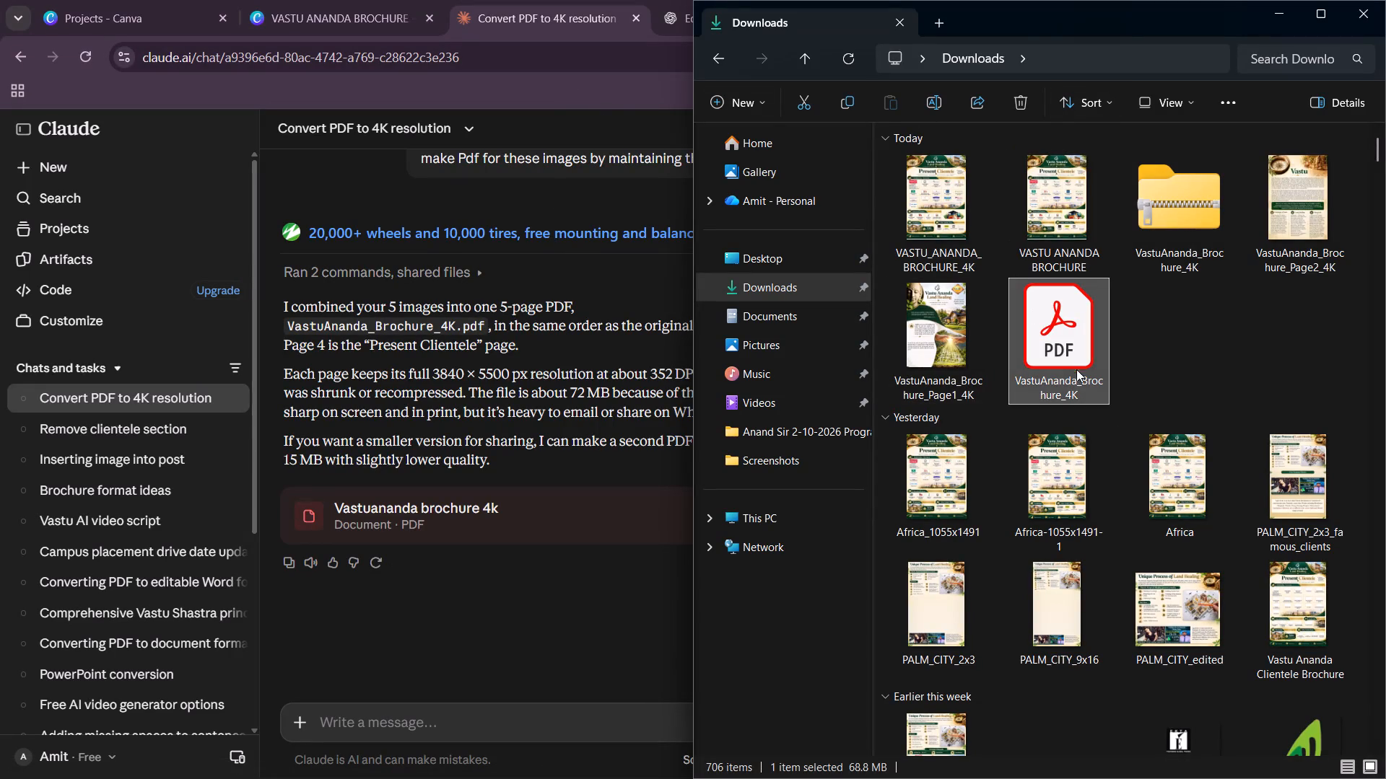
Remove the 4K ending from the VastuAnanda_Brochure_4K PDF's file name in Downloads, leaving VastuAnanda_Brochure_.
{"action": "left_click", "coordinate": [1202, 277]}
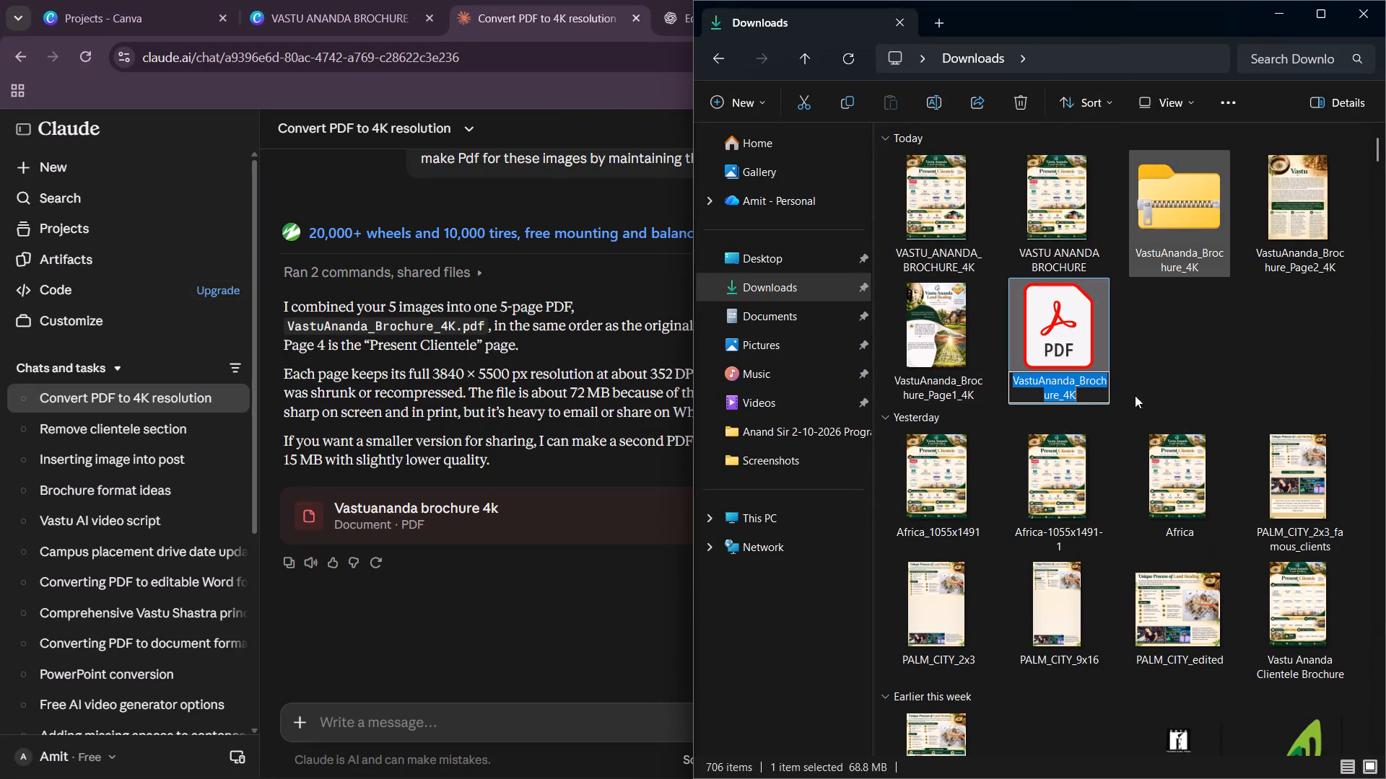
{"action": "left_click", "coordinate": [1092, 392]}
{"action": "key", "text": "BackSpace"}
{"action": "key", "text": "BackSpace"}
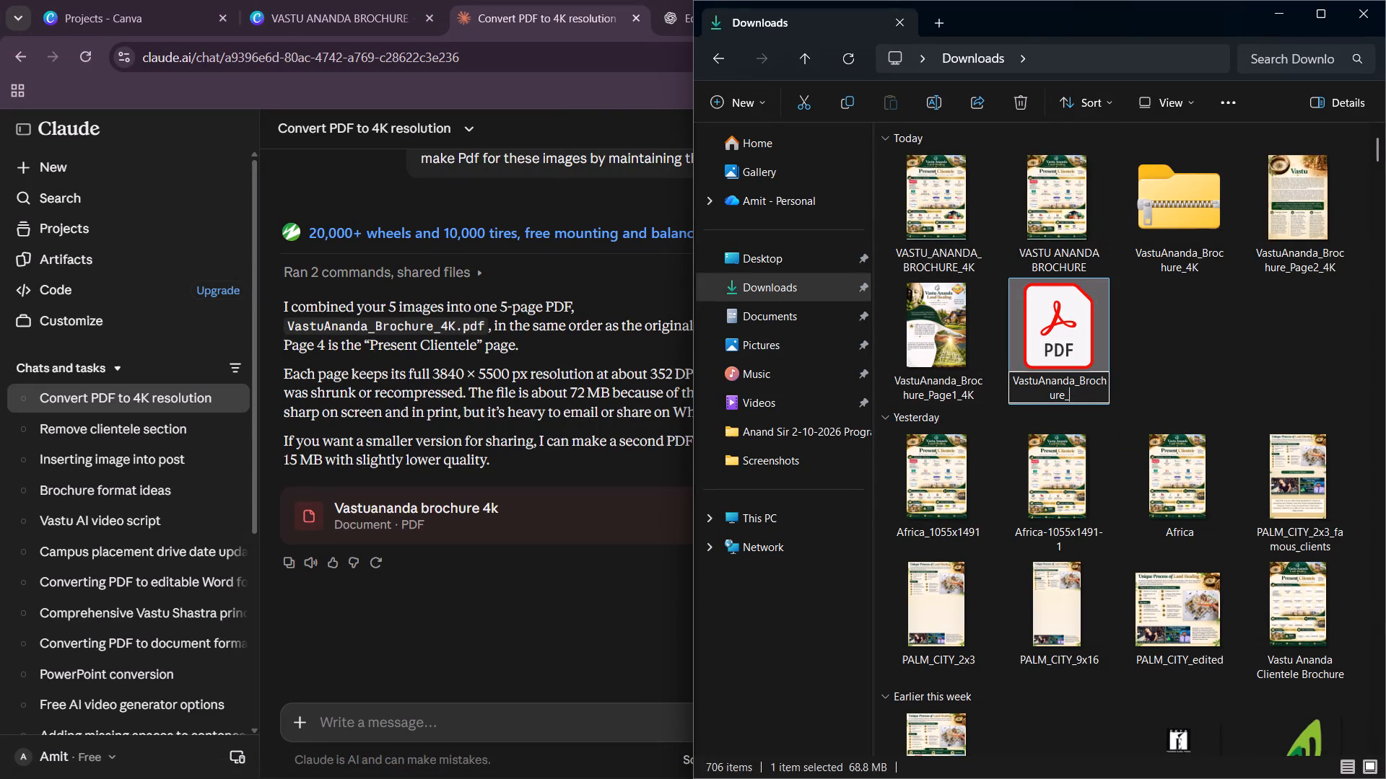